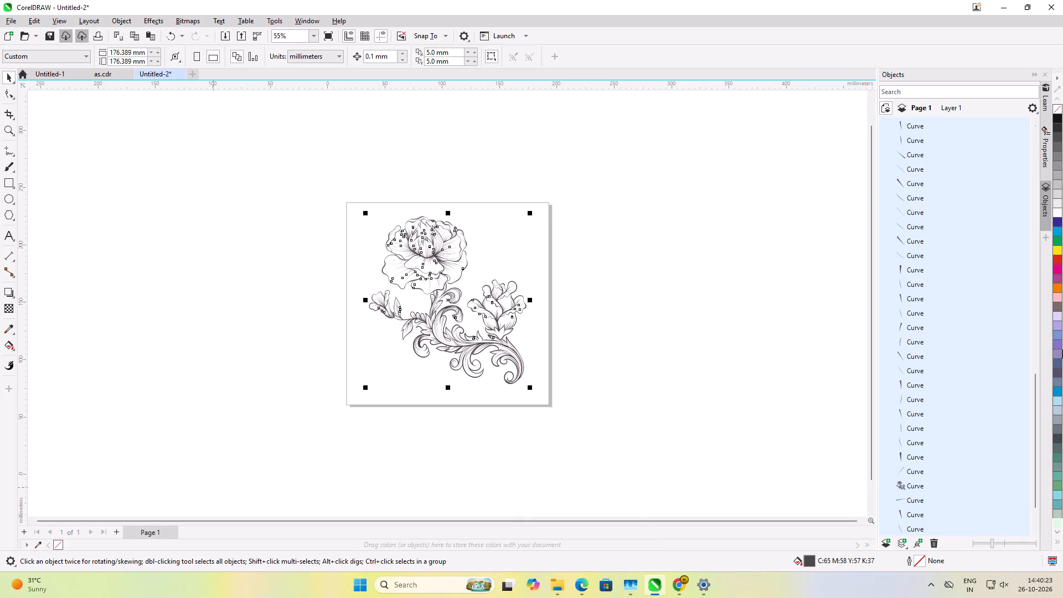
Switch to the File Explorer window showing OLD CATALOGUE and look through the Downloads folder.
left_click(561, 578)
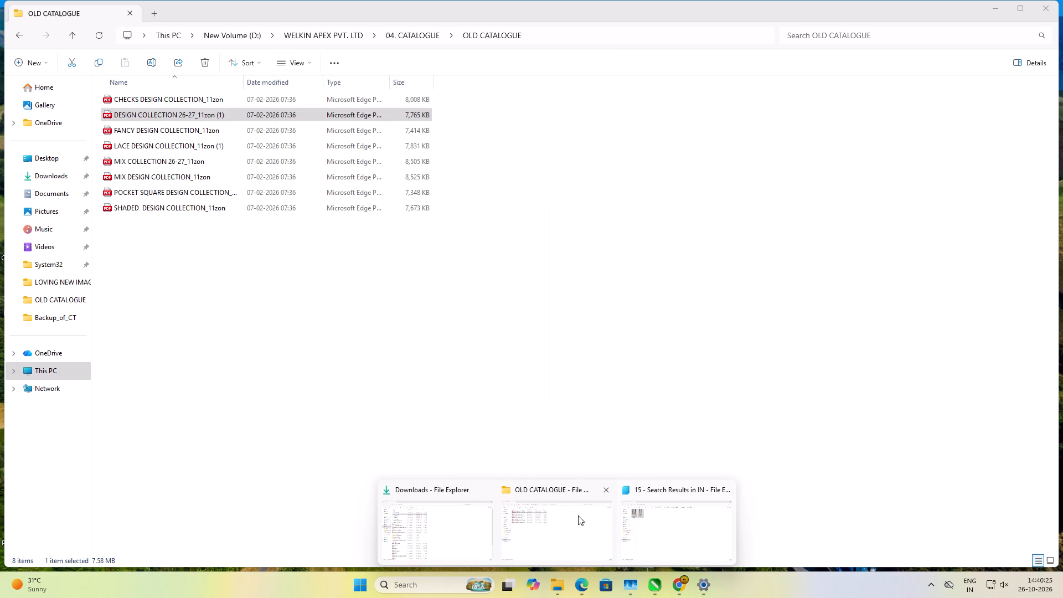
left_click(560, 539)
left_click(39, 174)
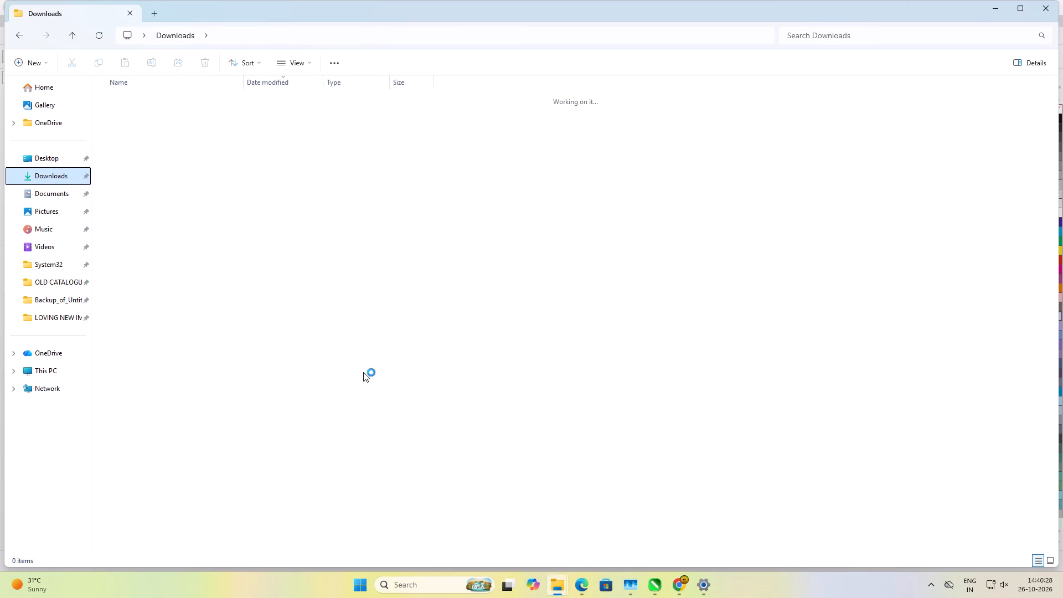
left_click(703, 308)
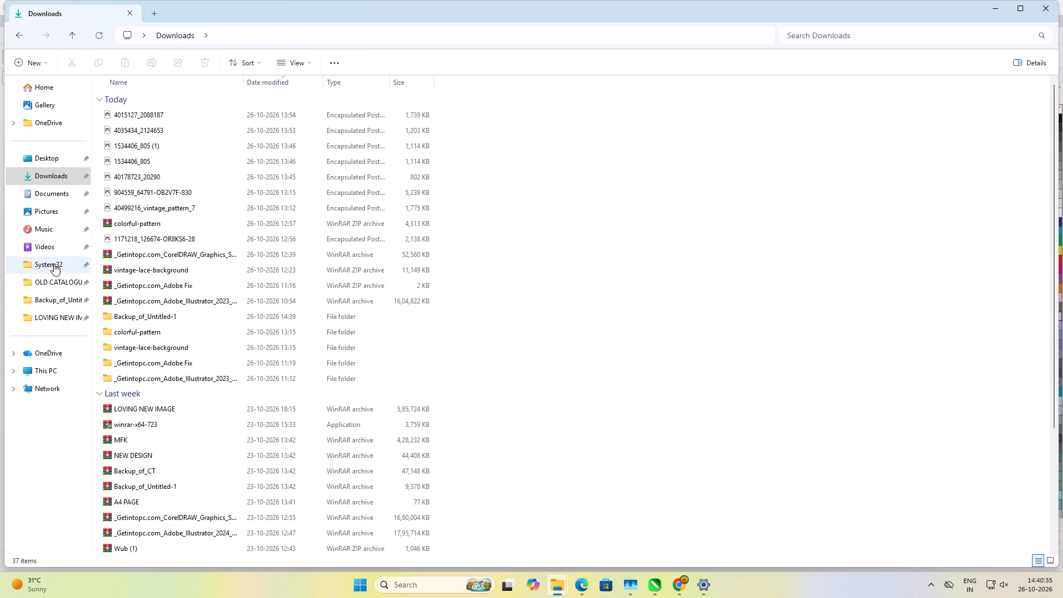
Browse from This PC into the New Volume (D:) drive.
left_click(50, 368)
double_click(305, 99)
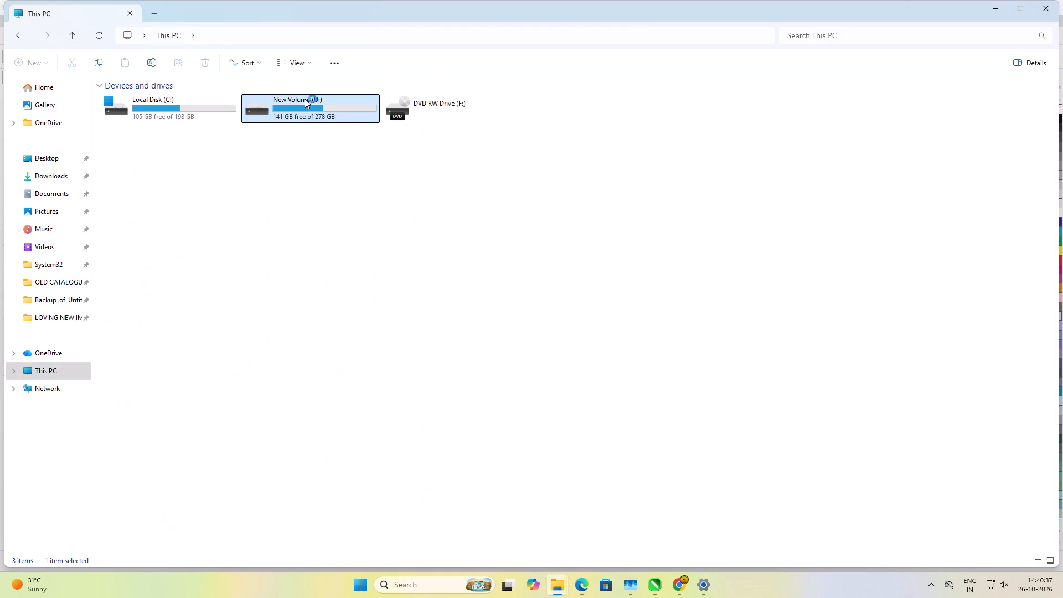
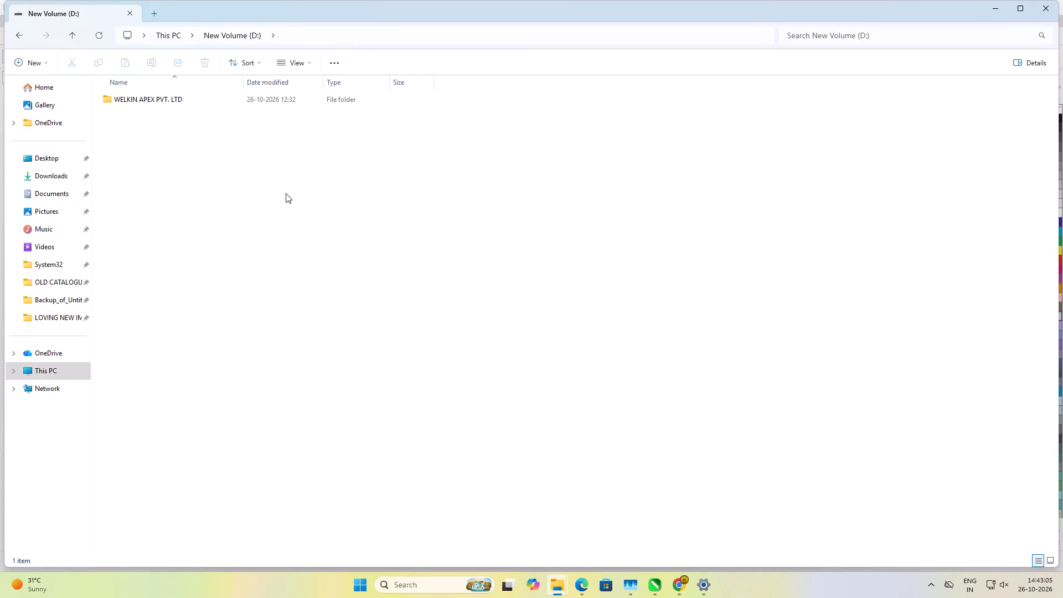
Go back from the New Volume (D:) drive to This PC.
left_click(27, 35)
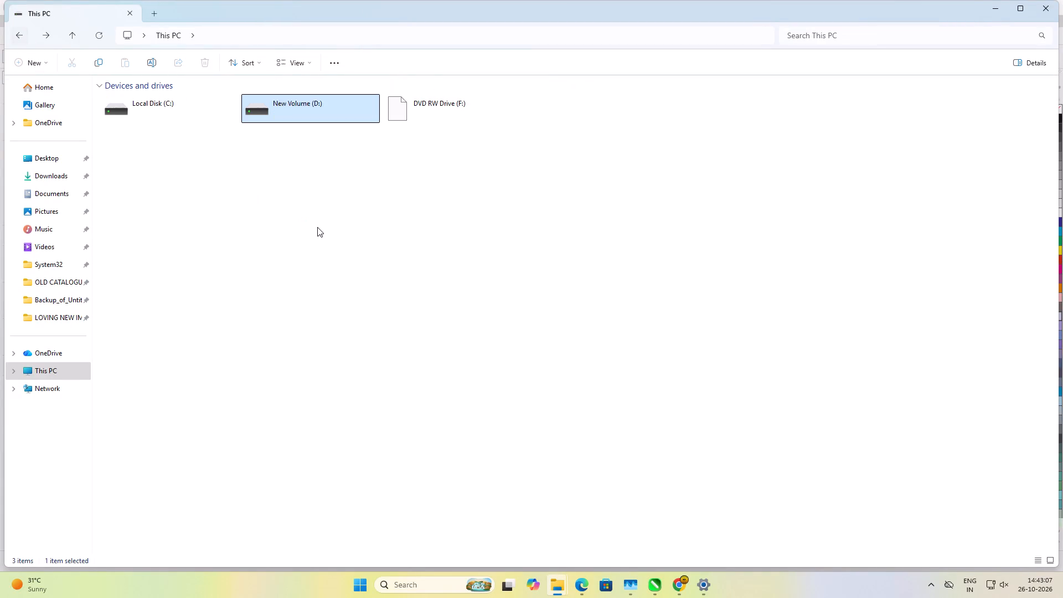
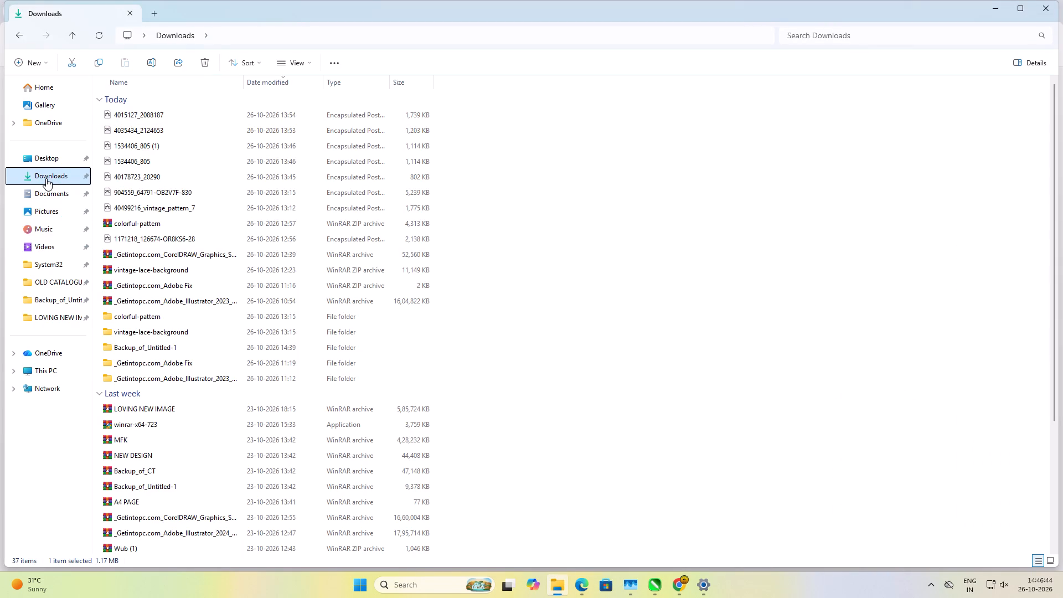
left_click(56, 365)
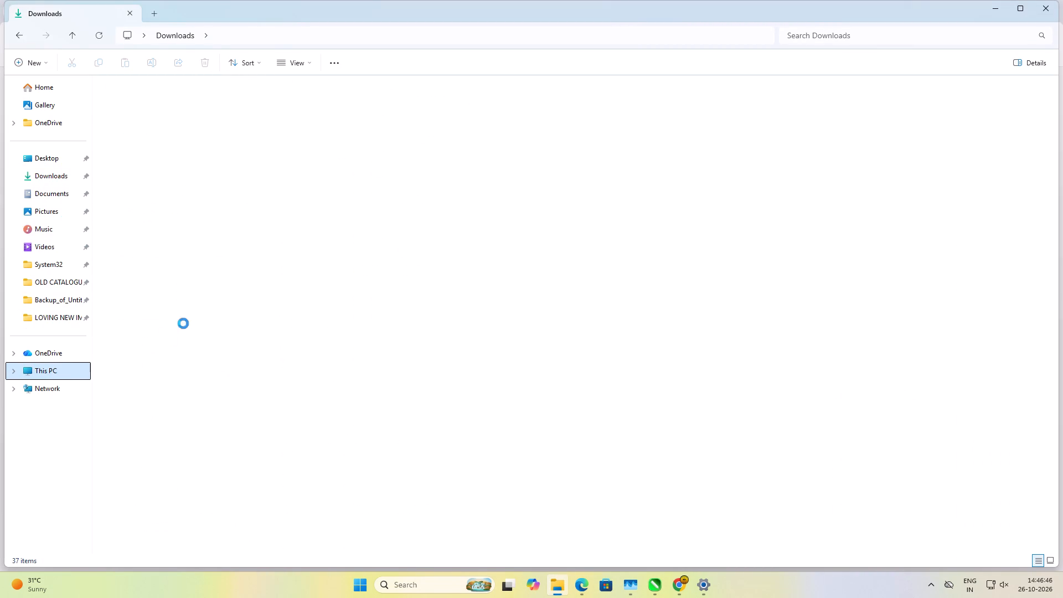
double_click(286, 103)
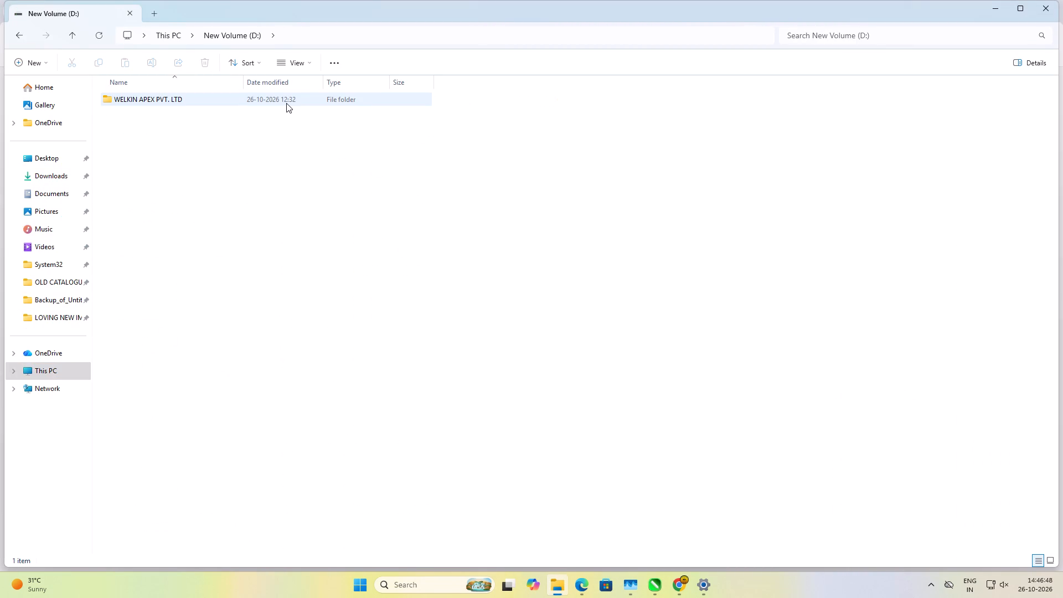
double_click(286, 103)
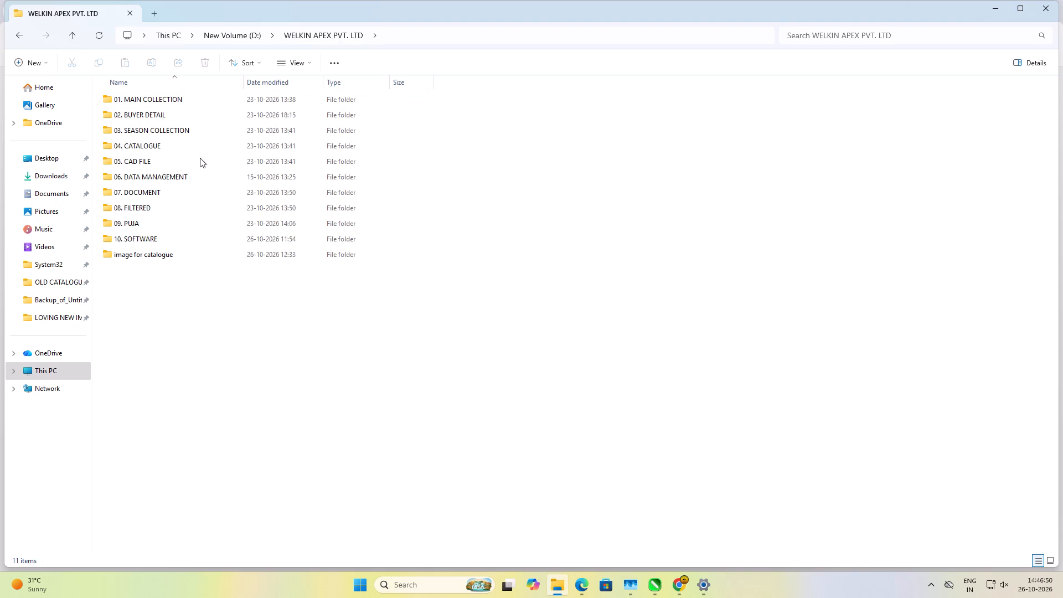
double_click(151, 121)
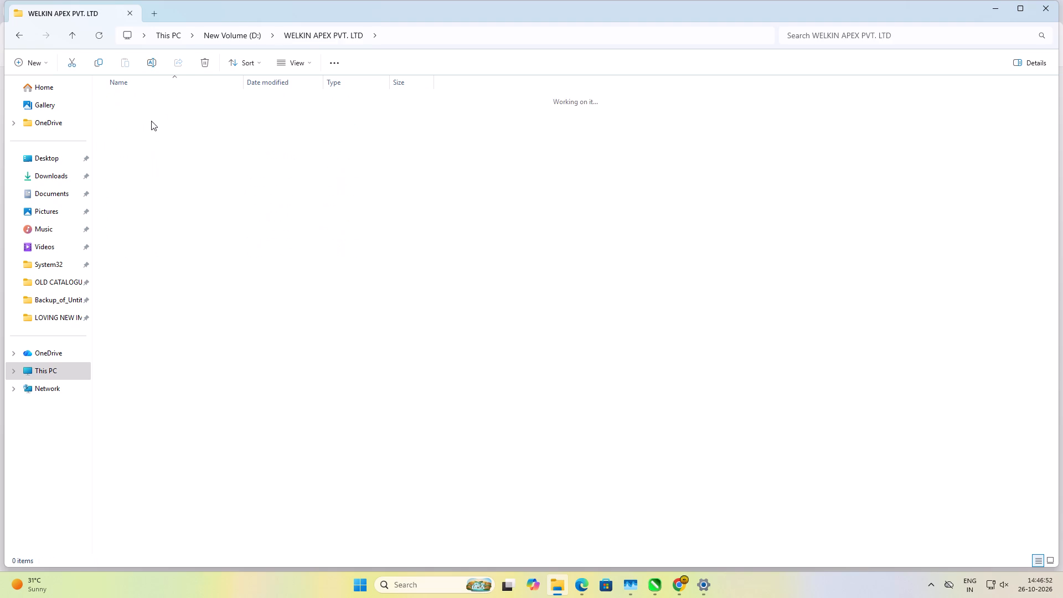
left_click(159, 100)
double_click(159, 98)
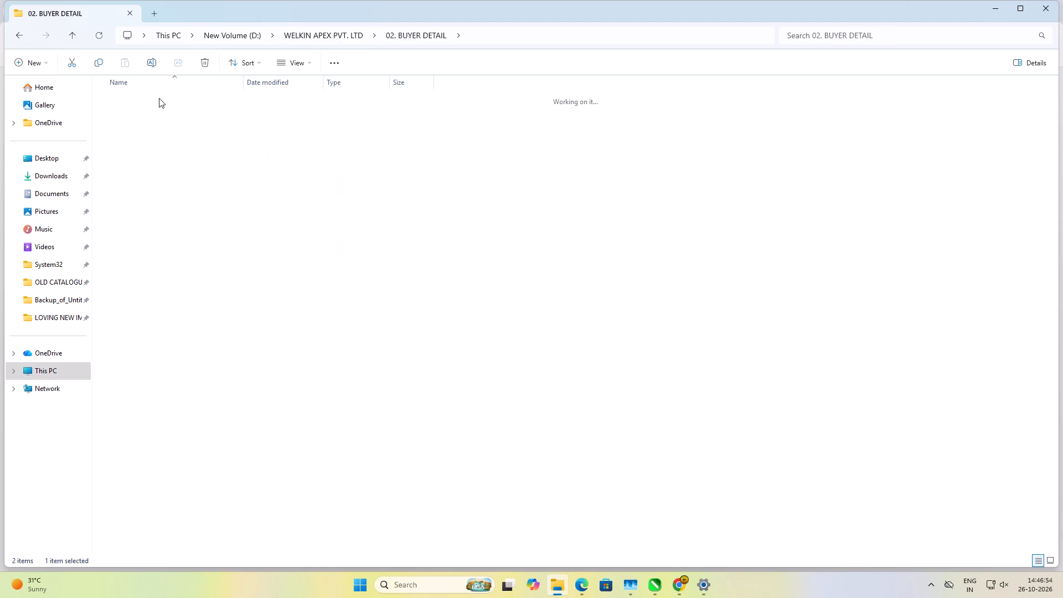
double_click(159, 98)
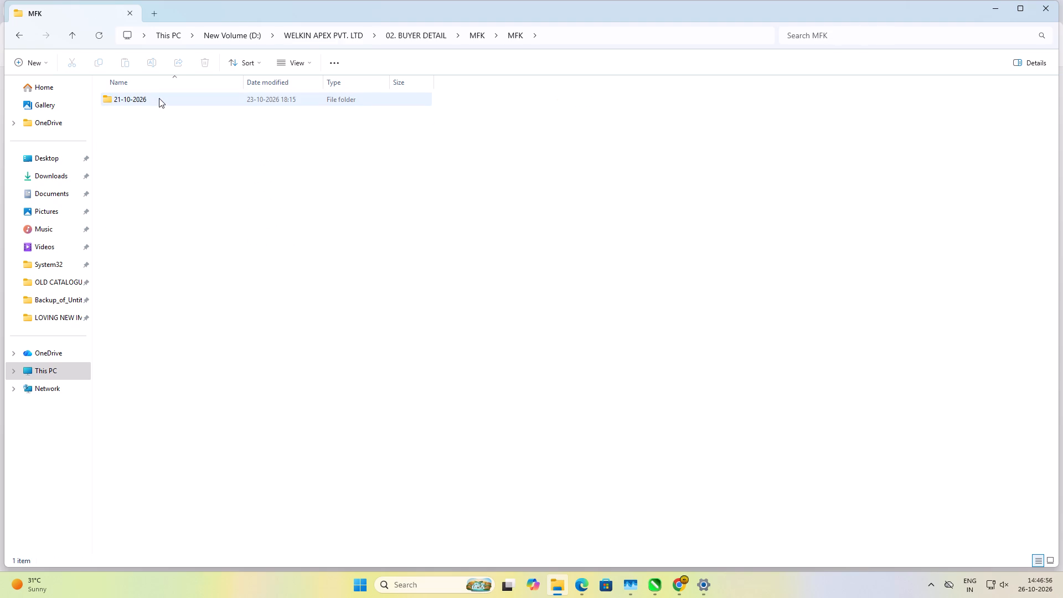
double_click(159, 98)
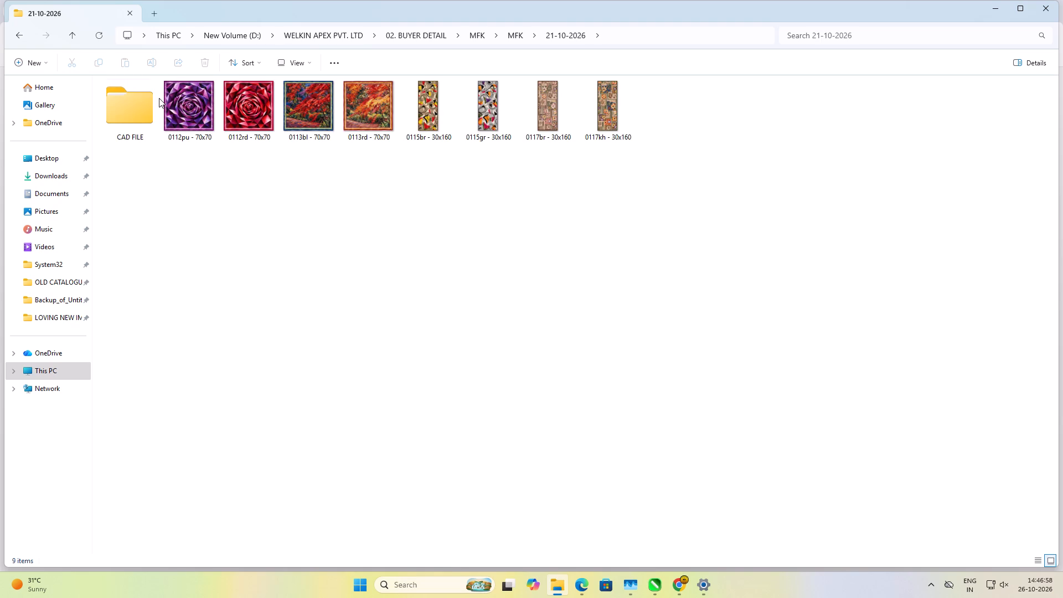
double_click(145, 114)
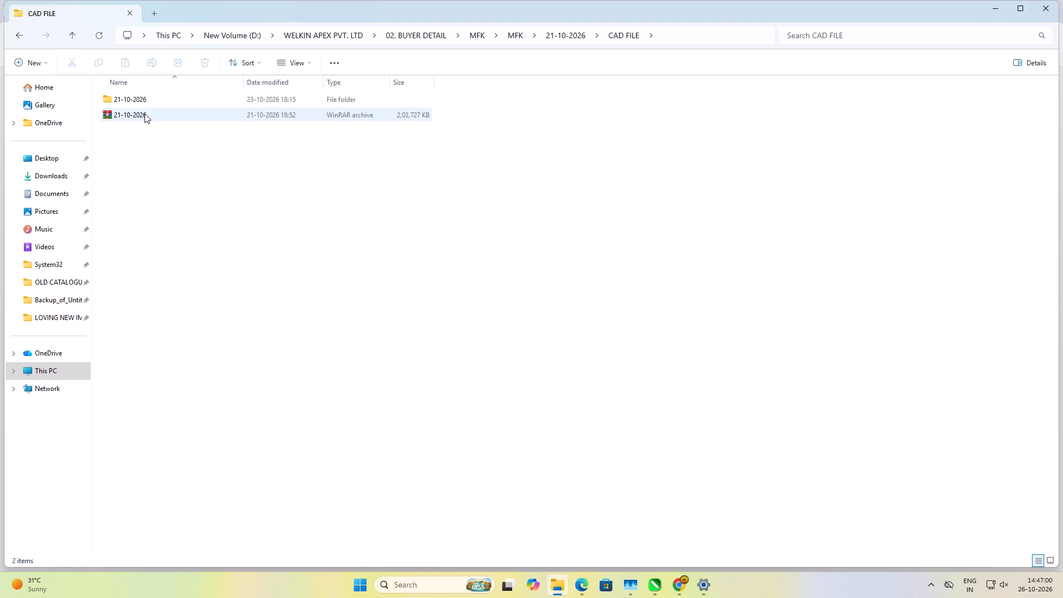
Delete the 21-10-2026 WinRAR archive from the CAD FILE folder.
left_click(149, 116)
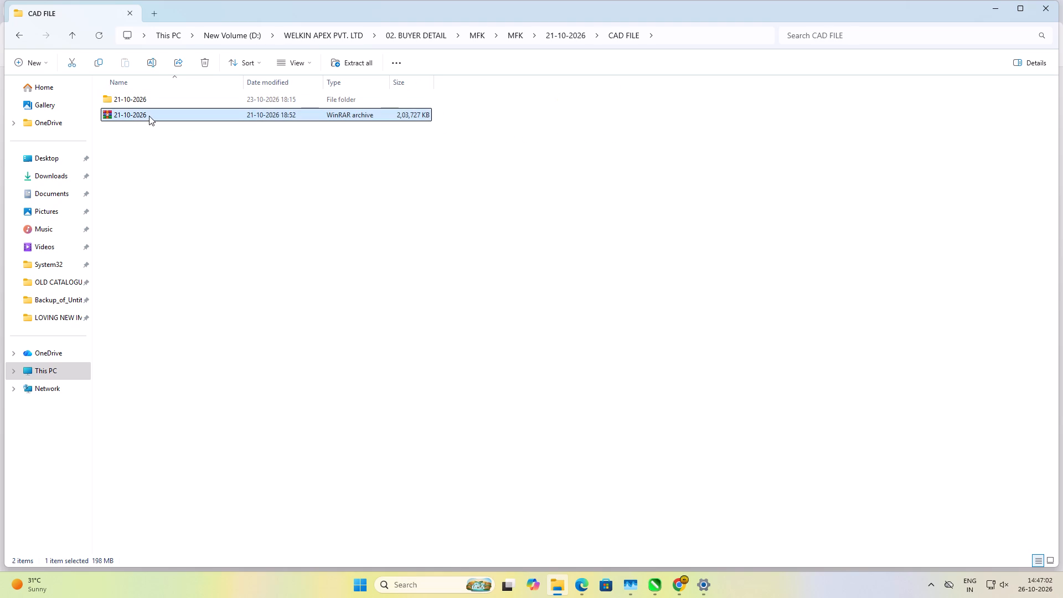
key("Delete")
left_click(169, 141)
Open the 21-10-2026 folder inside CAD FILE and show its files as large icons.
double_click(157, 99)
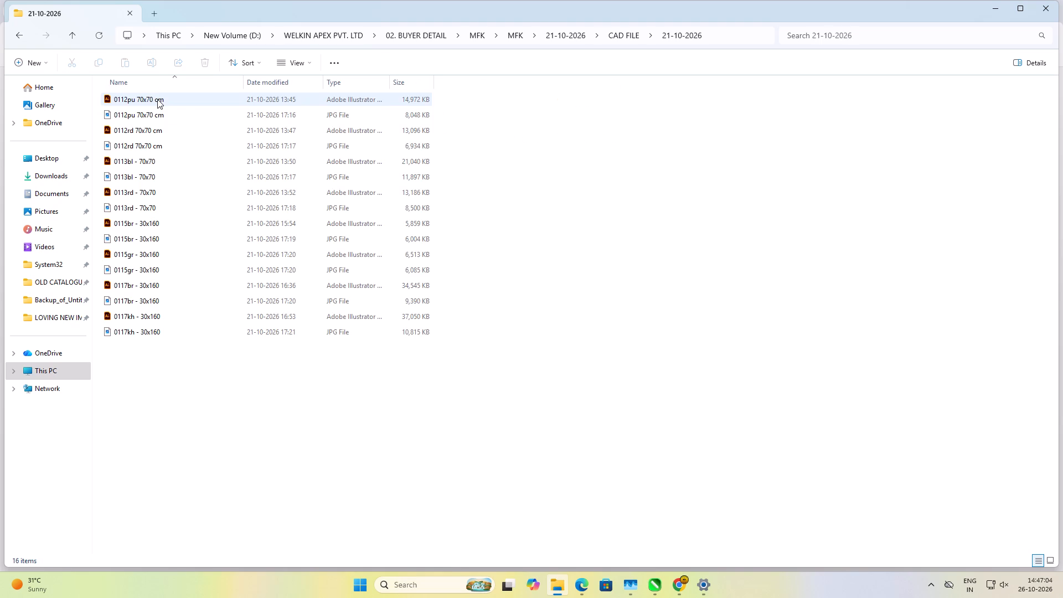
left_click(343, 480)
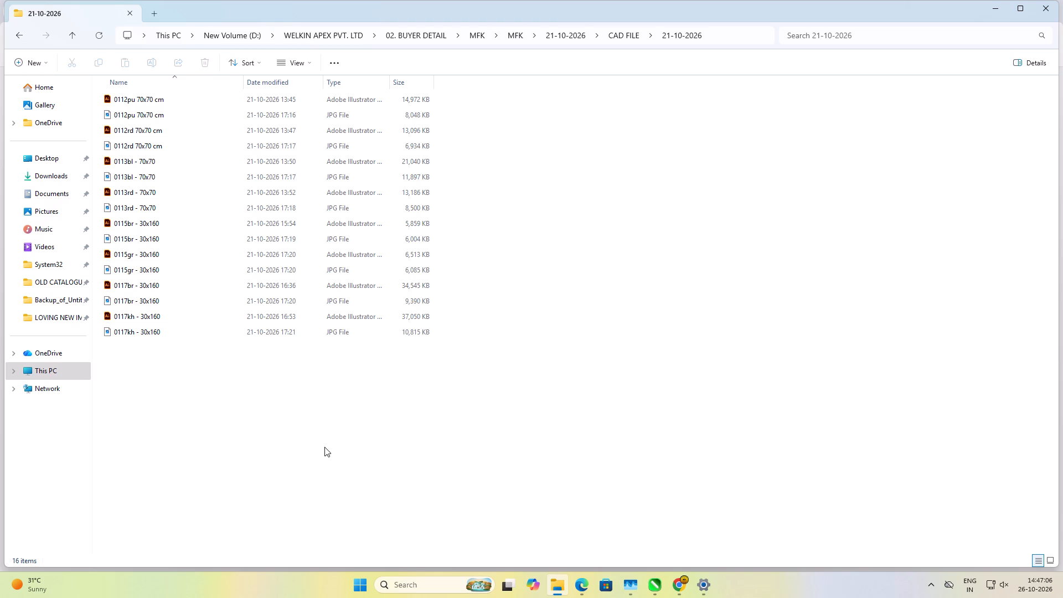
key("ctrl+shift+2")
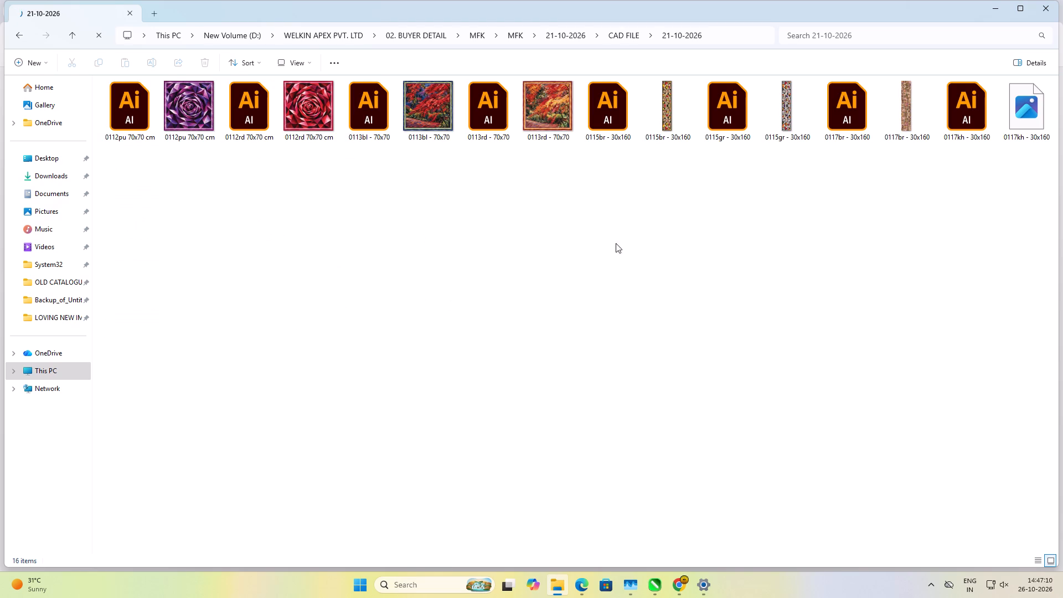
Open the Illustrator file 0117br - 30x160.
scroll(1031, 133, "up", 1)
left_click(844, 99)
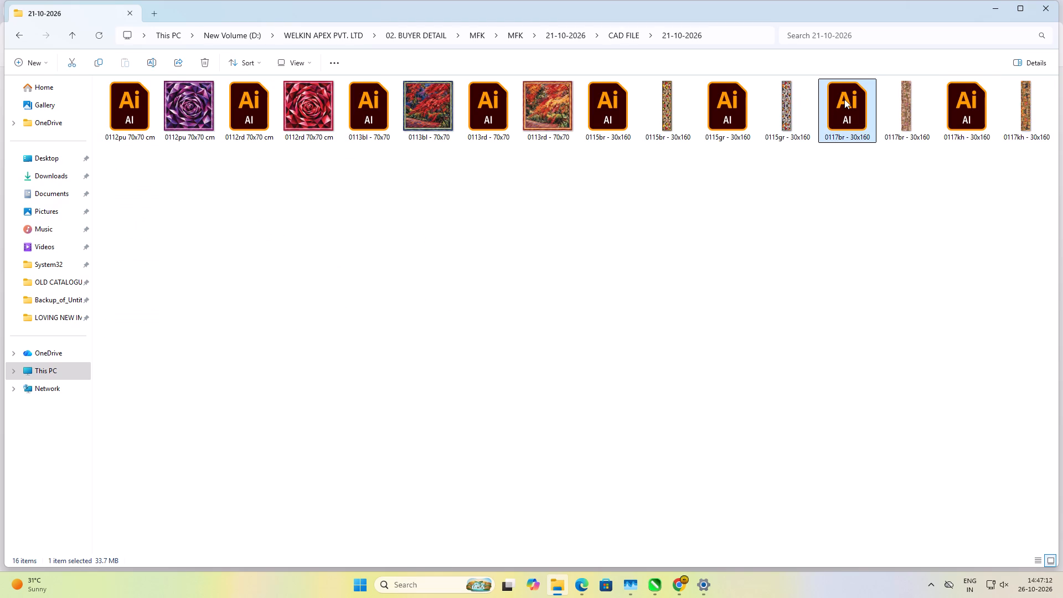
double_click(848, 110)
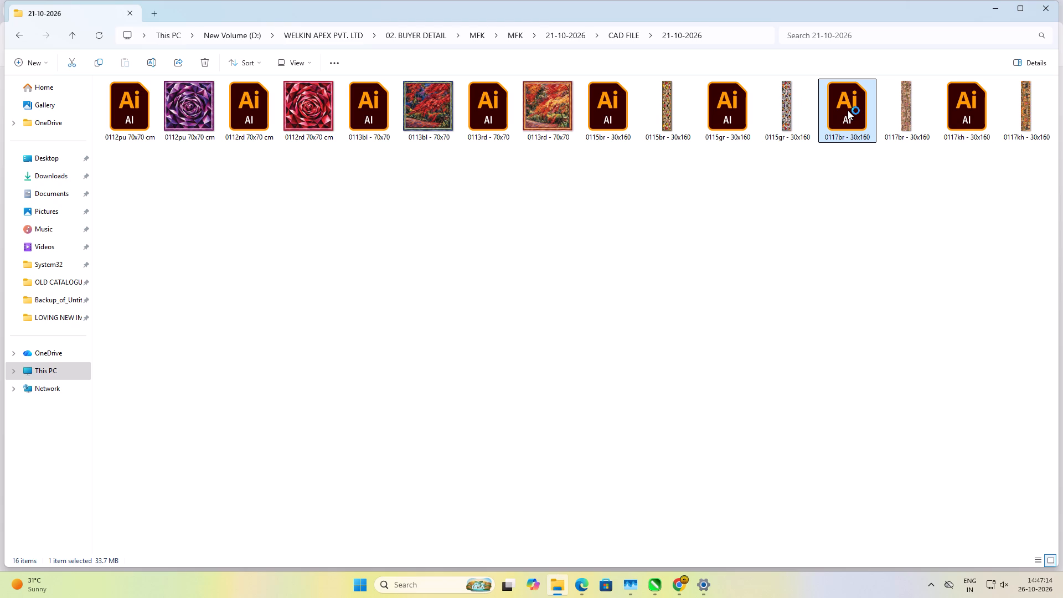
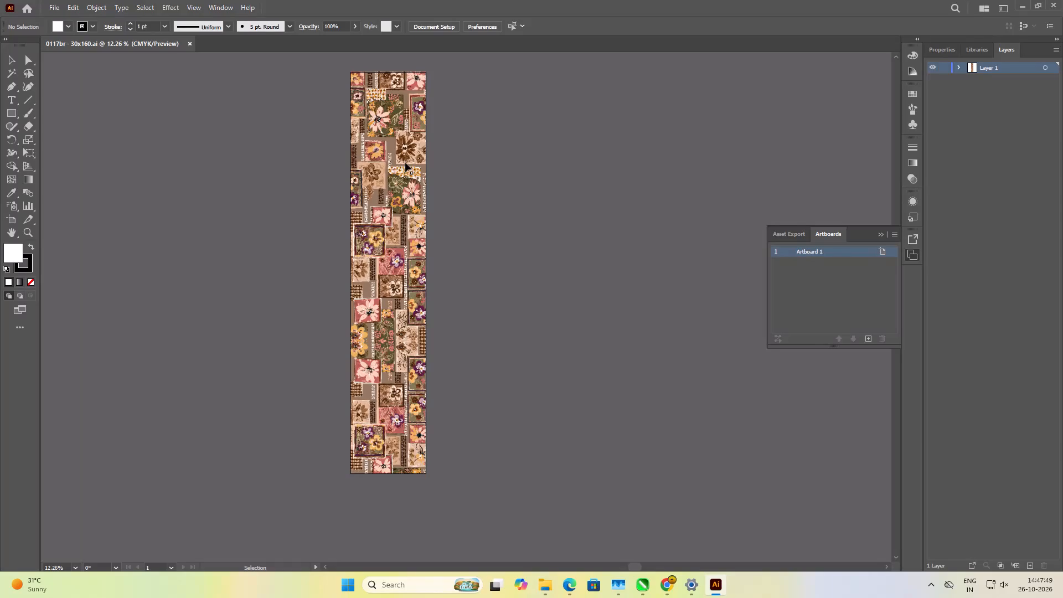
Deselect the floral artwork and switch the workspace from Essentials Classic to Automation.
left_click(565, 148)
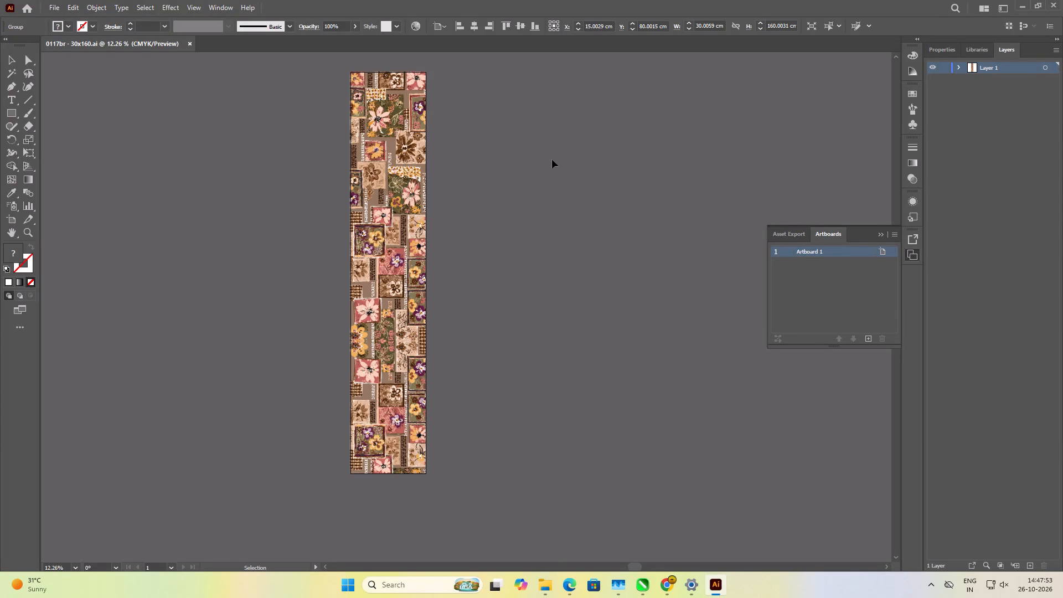
left_click(408, 134)
left_click(493, 133)
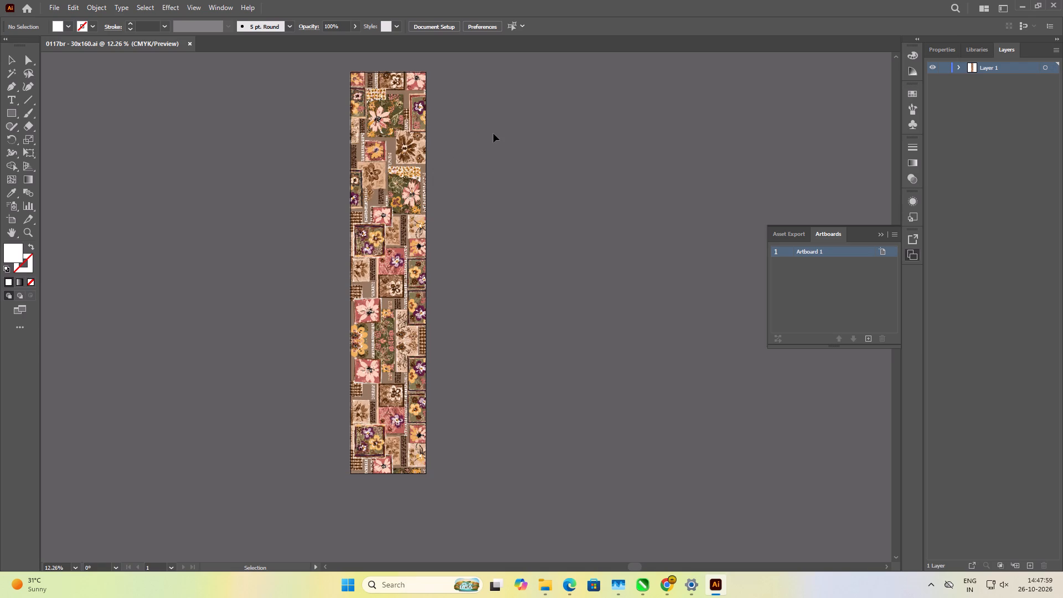
left_click(212, 3)
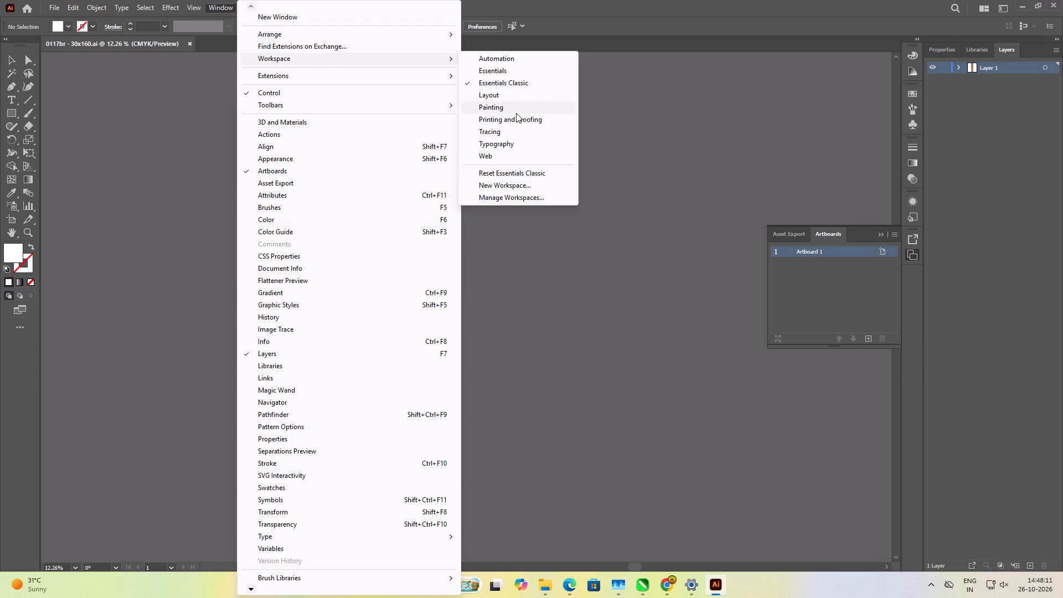
left_click(522, 59)
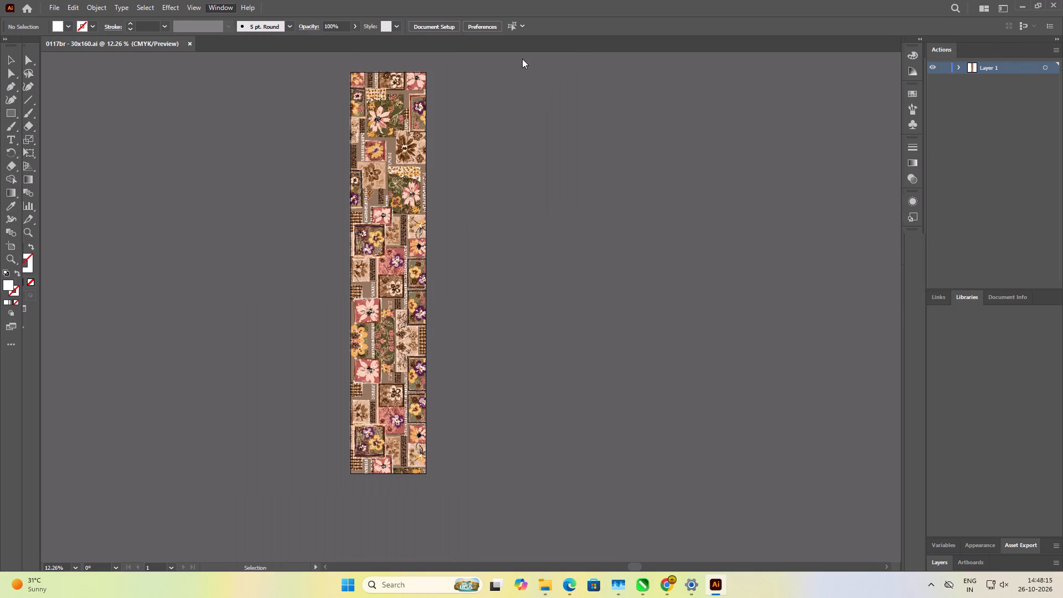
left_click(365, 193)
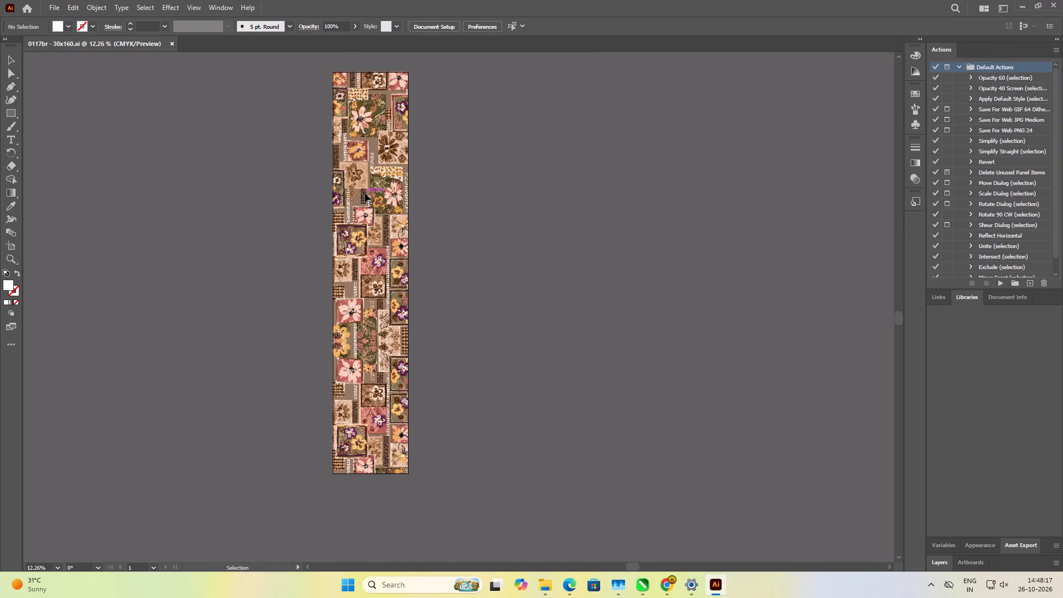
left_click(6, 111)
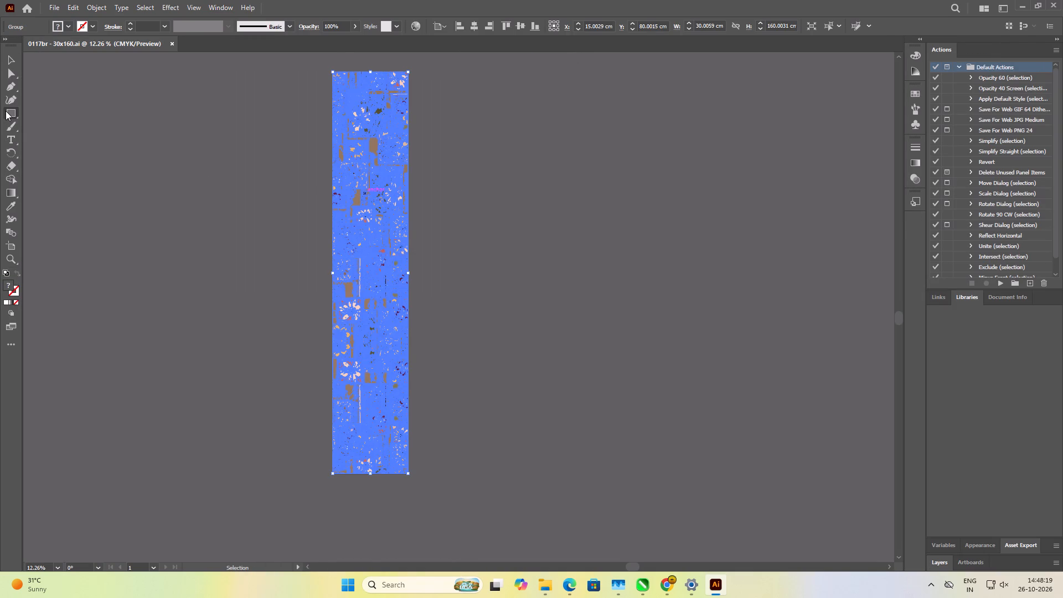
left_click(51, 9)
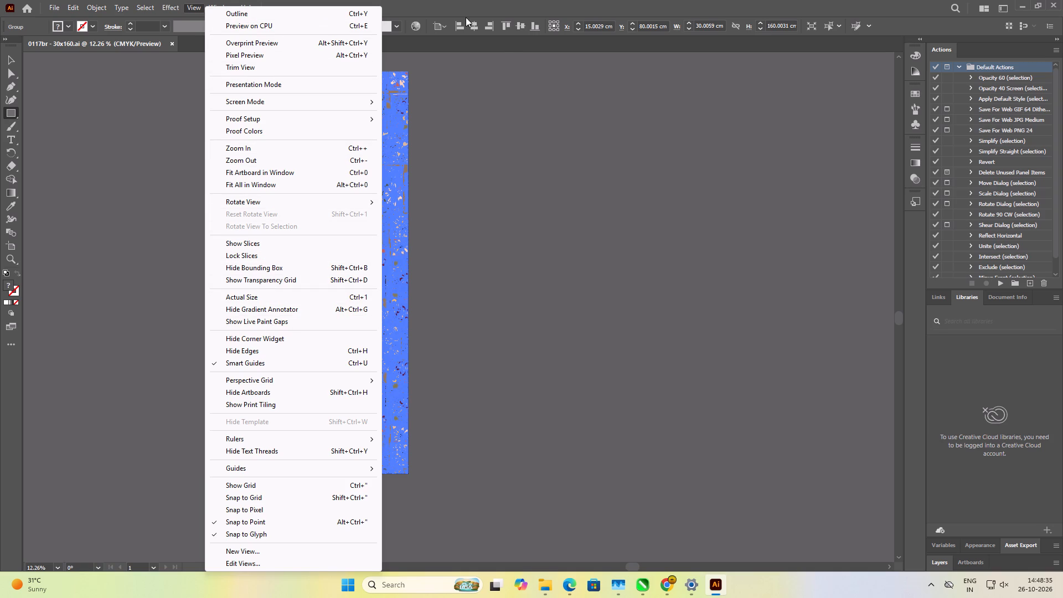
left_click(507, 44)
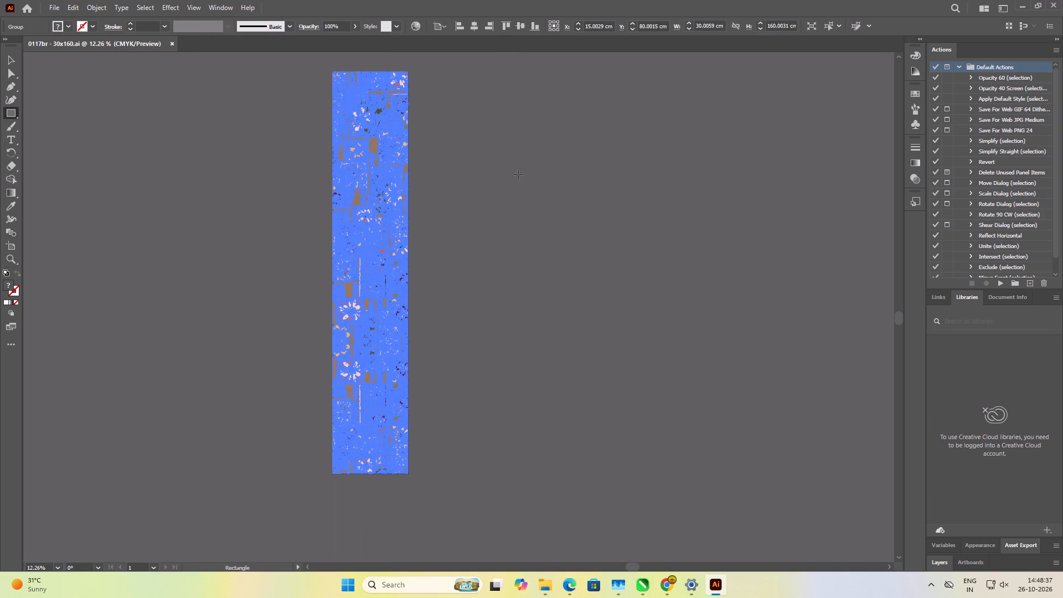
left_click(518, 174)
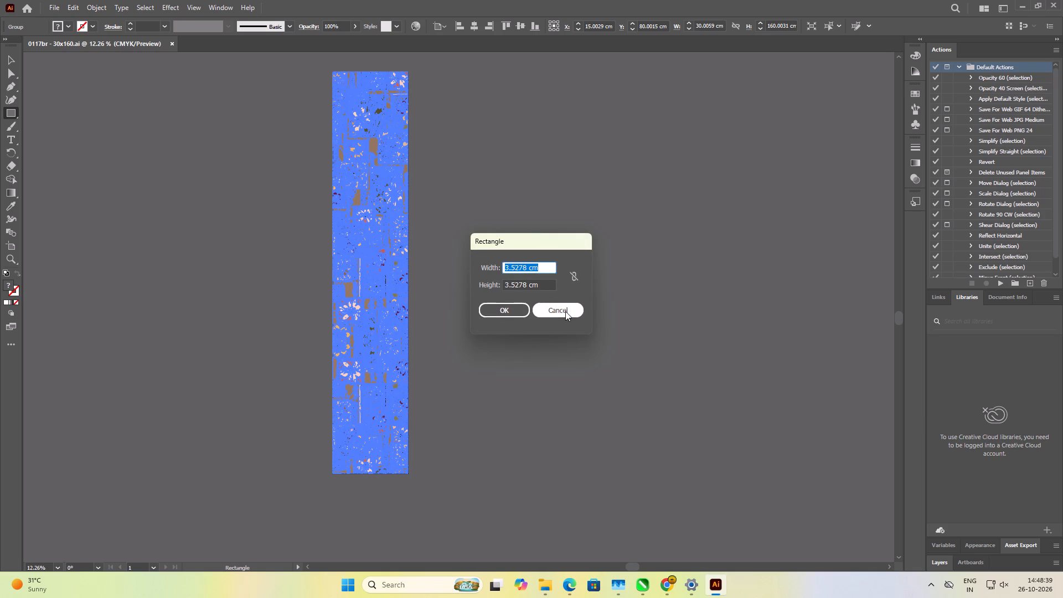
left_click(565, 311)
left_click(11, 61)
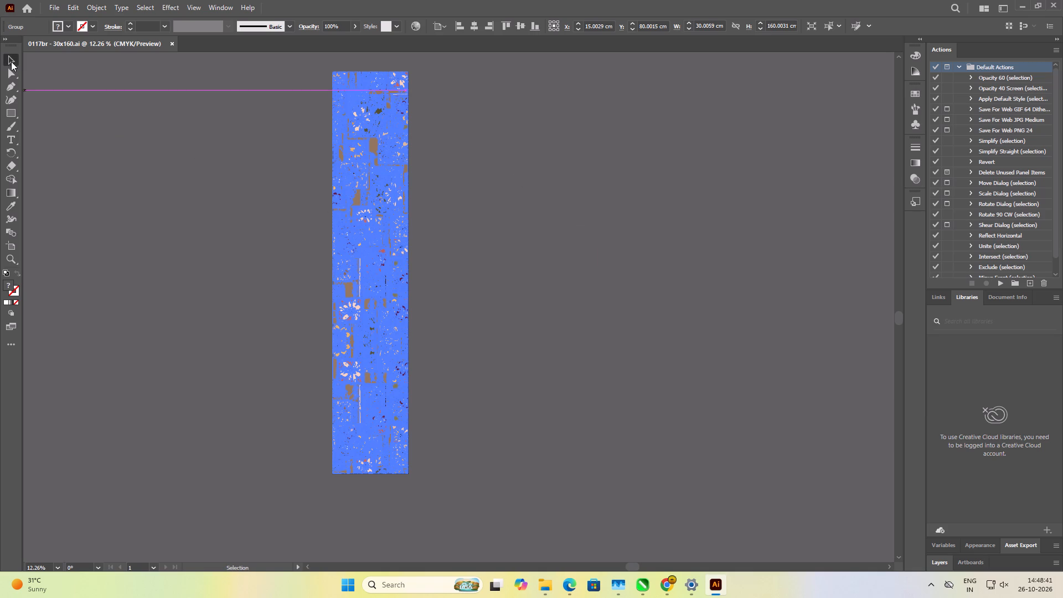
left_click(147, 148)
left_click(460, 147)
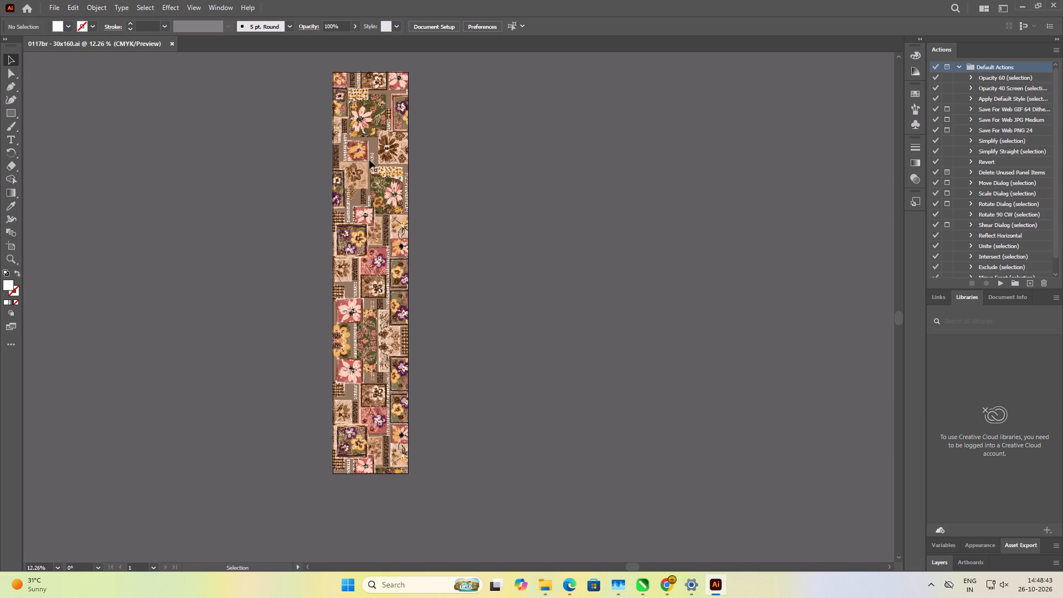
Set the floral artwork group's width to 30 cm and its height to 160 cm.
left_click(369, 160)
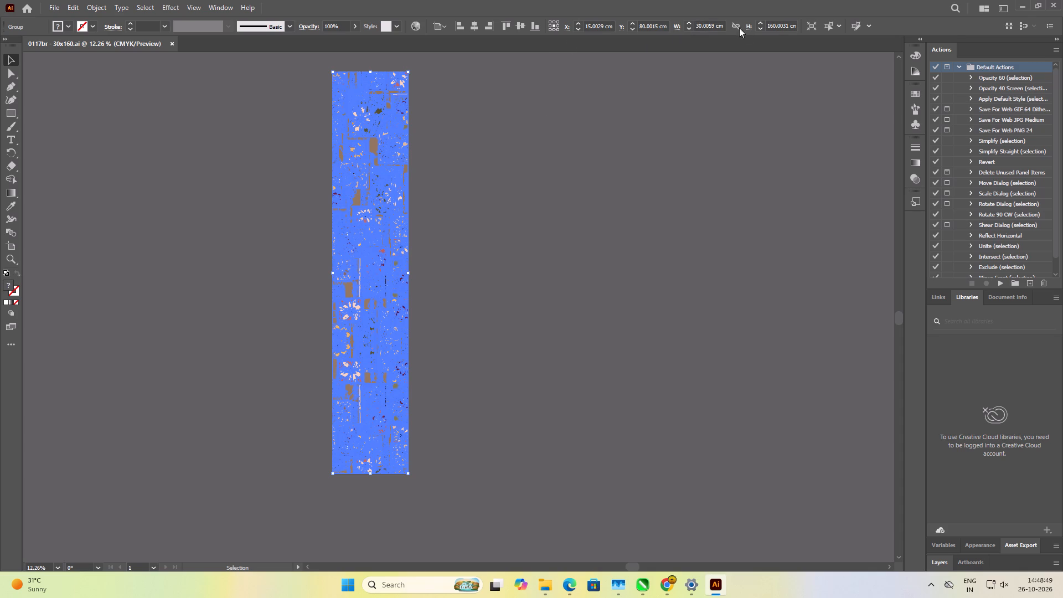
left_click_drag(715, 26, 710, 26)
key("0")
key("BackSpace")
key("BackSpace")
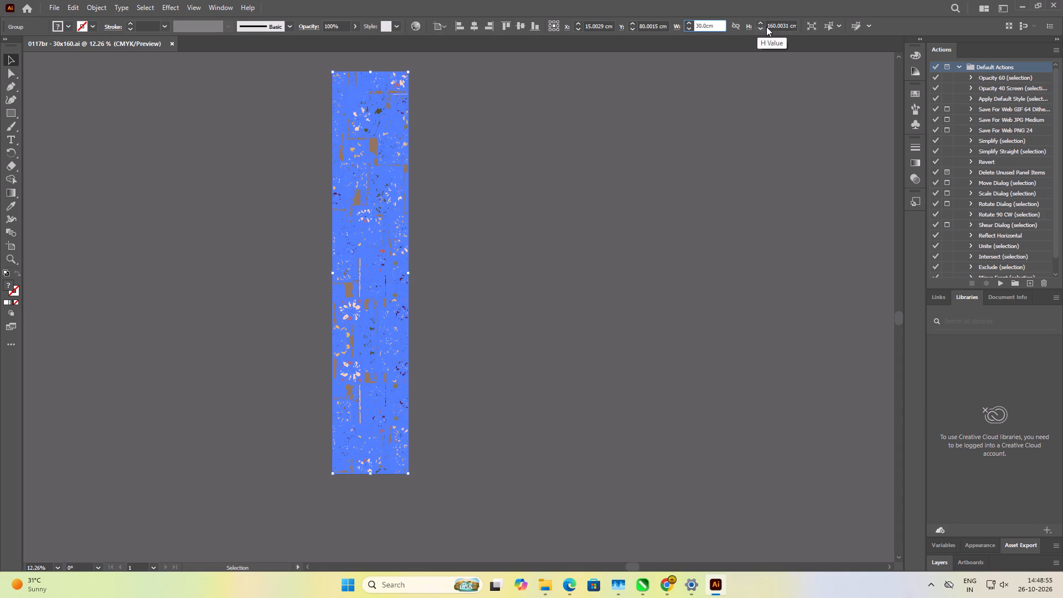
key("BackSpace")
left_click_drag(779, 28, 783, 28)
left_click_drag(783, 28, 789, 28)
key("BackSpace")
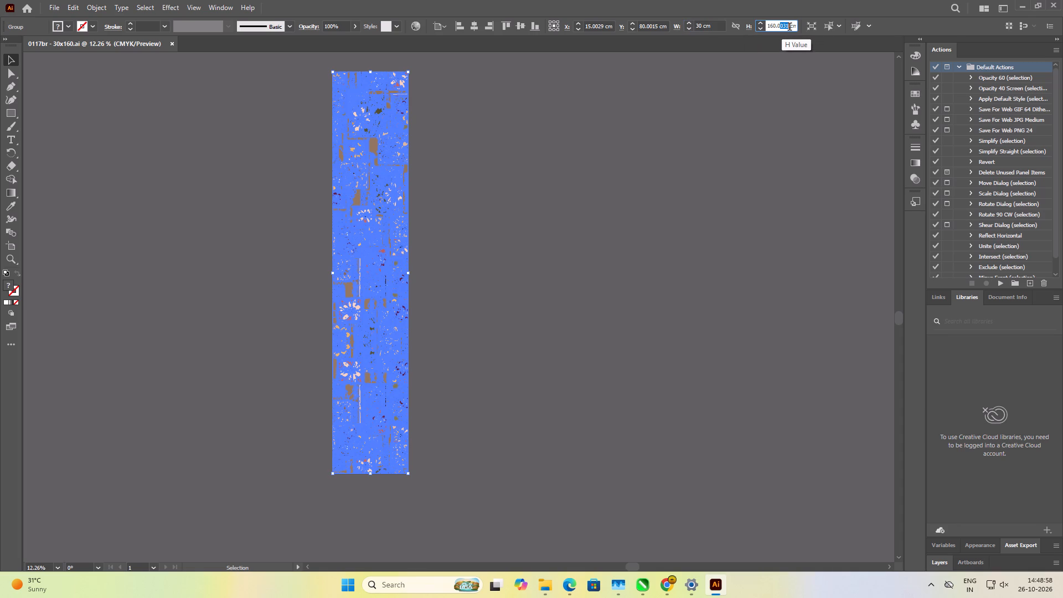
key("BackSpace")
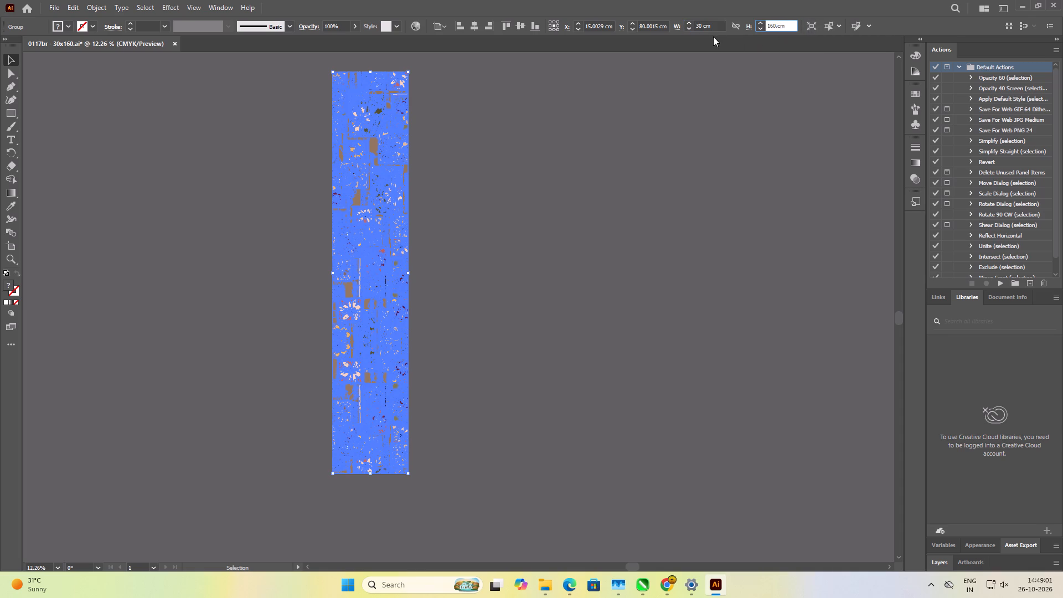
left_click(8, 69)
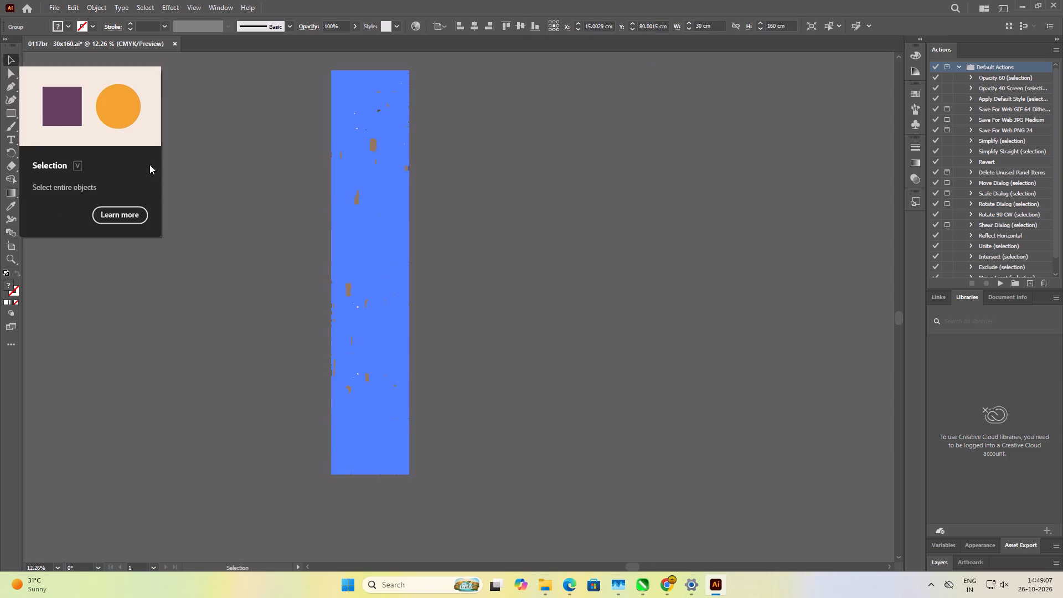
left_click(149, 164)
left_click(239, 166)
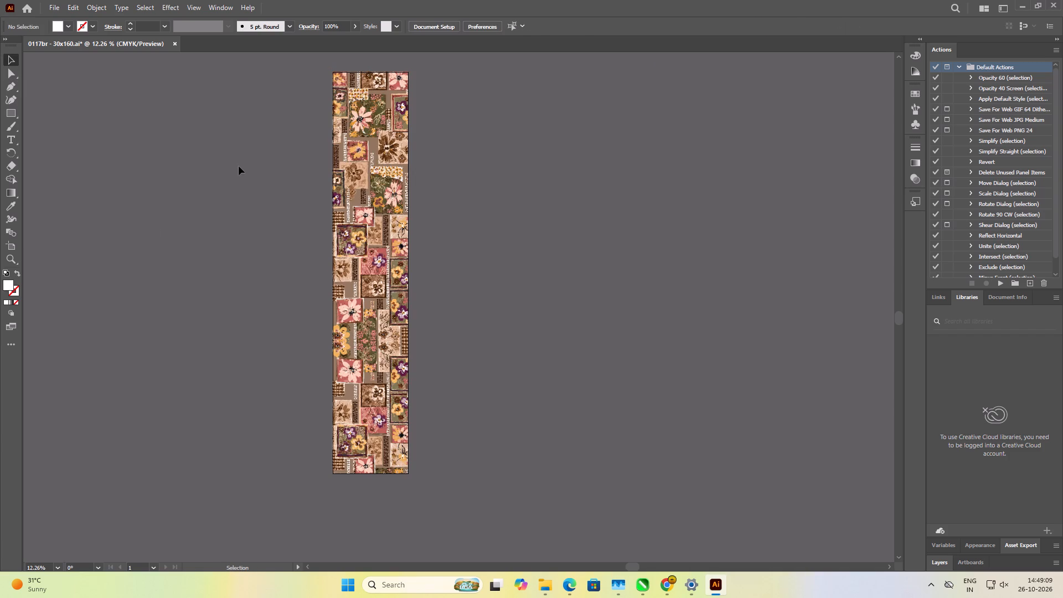
Resize the floral artwork group to 28 cm wide and 156 cm high.
left_click(374, 172)
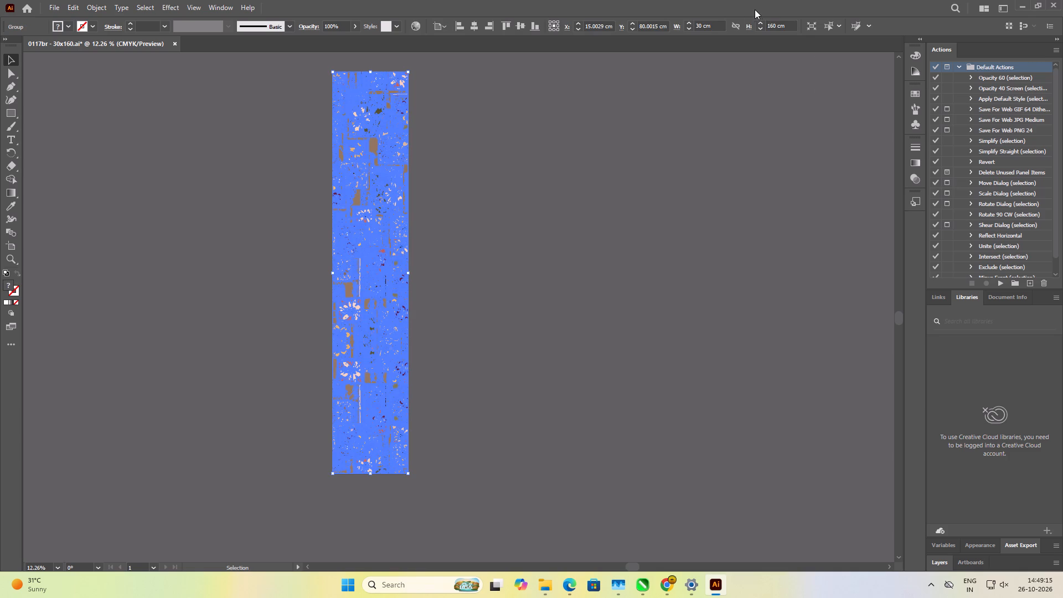
left_click_drag(701, 25, 695, 24)
type("28")
left_click_drag(776, 28, 764, 27)
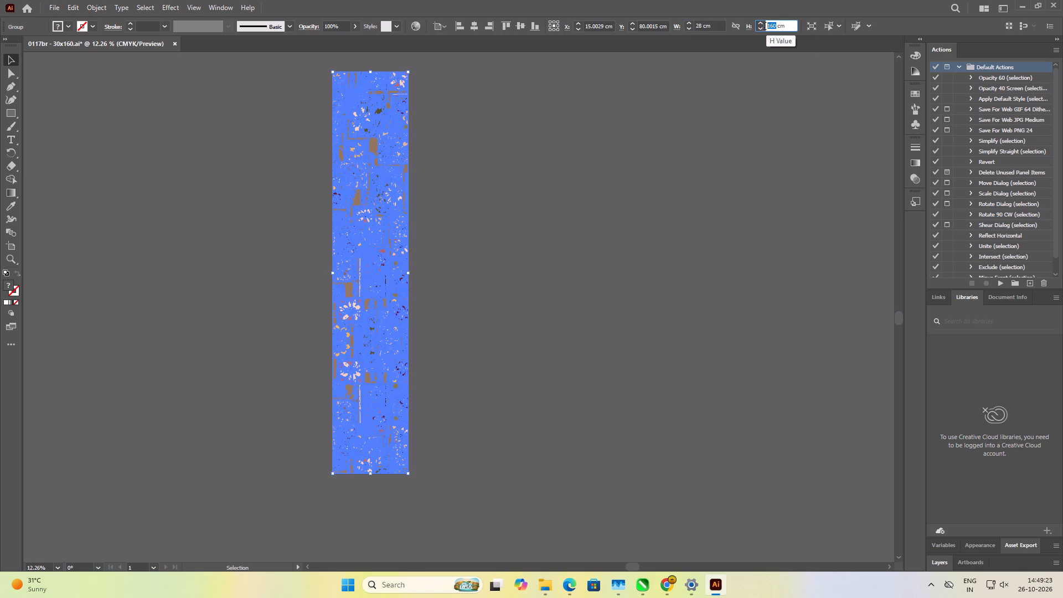
type("156")
key("Return")
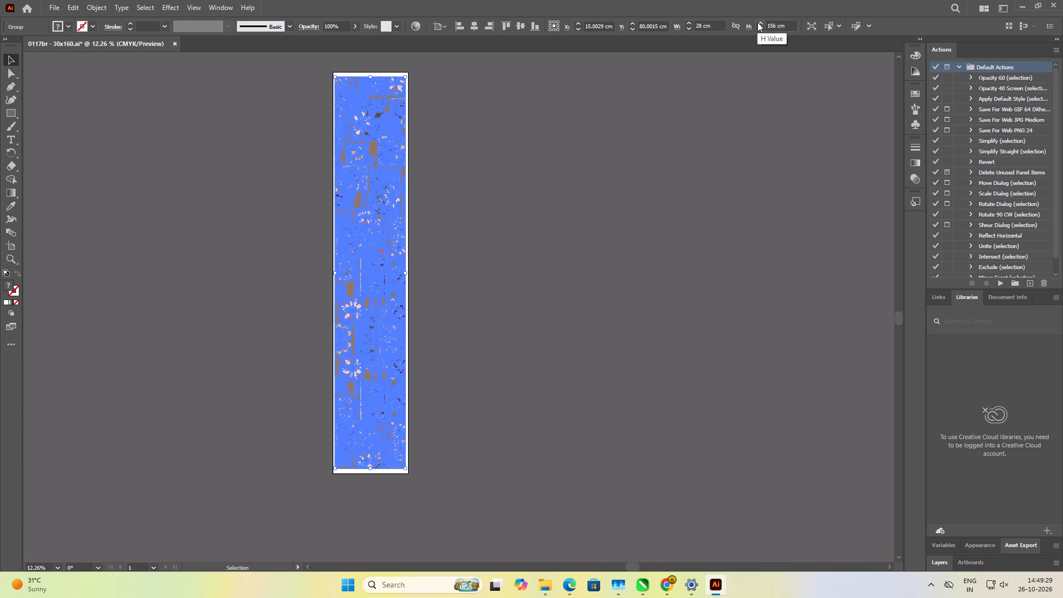
left_click(200, 358)
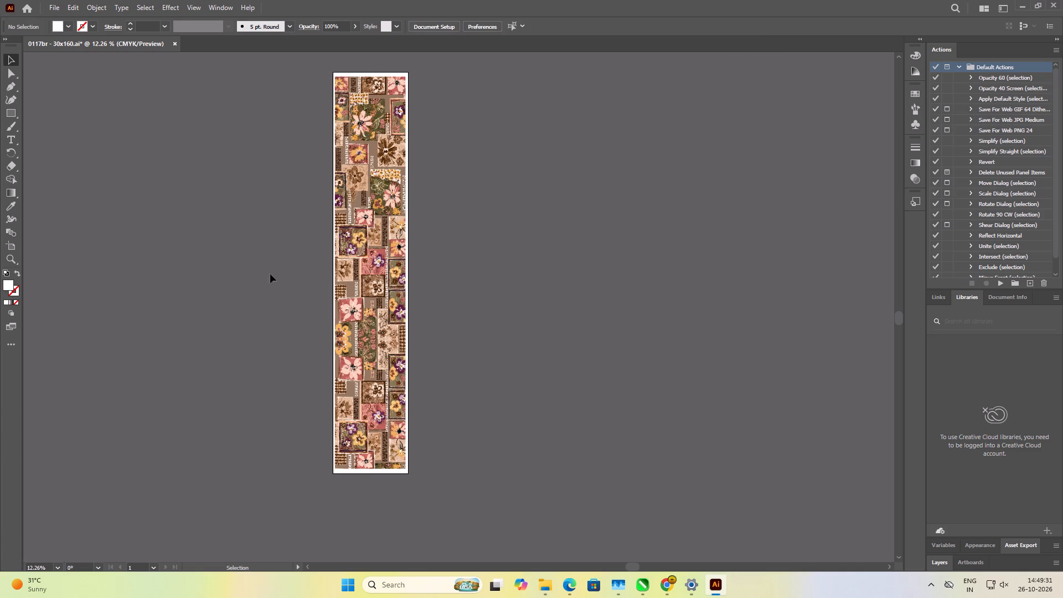
Align the floral artwork group horizontally to its centre on the artboard.
left_click(345, 200)
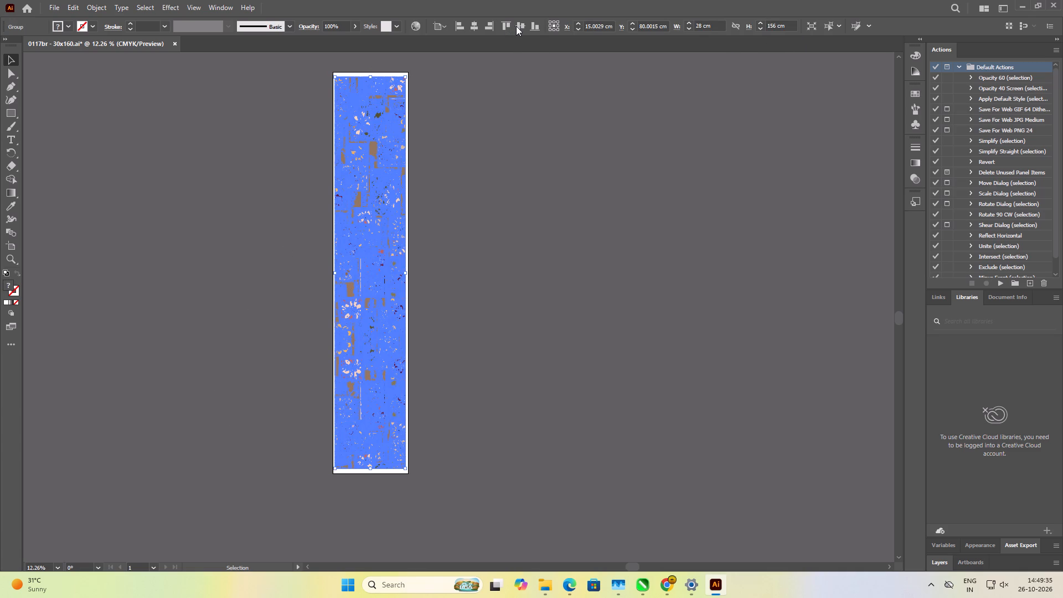
left_click(474, 24)
left_click(474, 147)
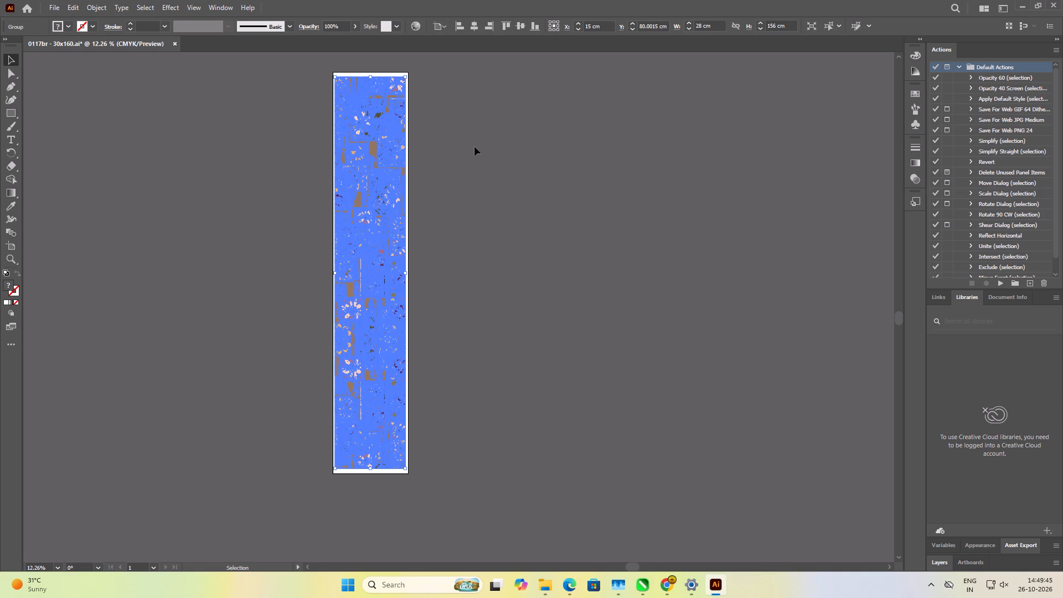
Resize the floral artwork group to 158 cm high and 26 cm wide, and deselect it.
left_click(375, 122)
left_click(774, 27)
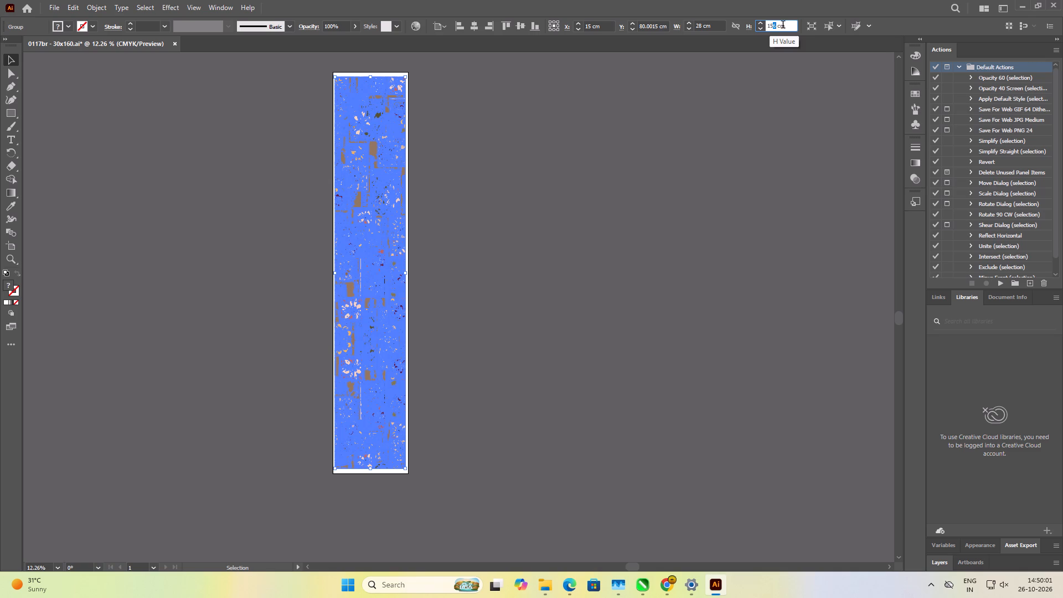
key("8")
left_click(702, 26)
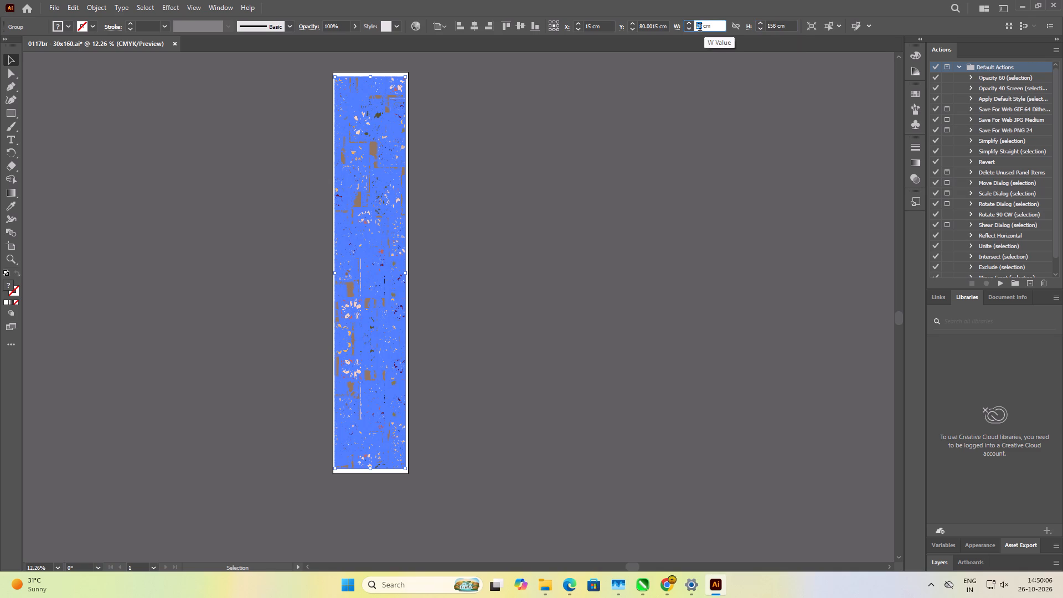
left_click(701, 28)
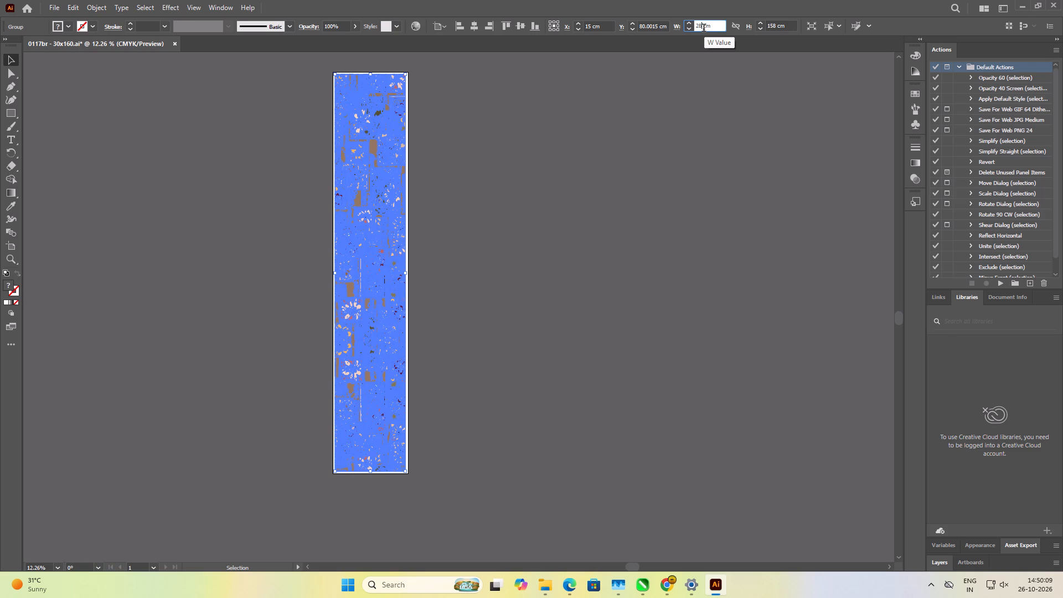
key("BackSpace")
key("6")
key("Return")
left_click(623, 170)
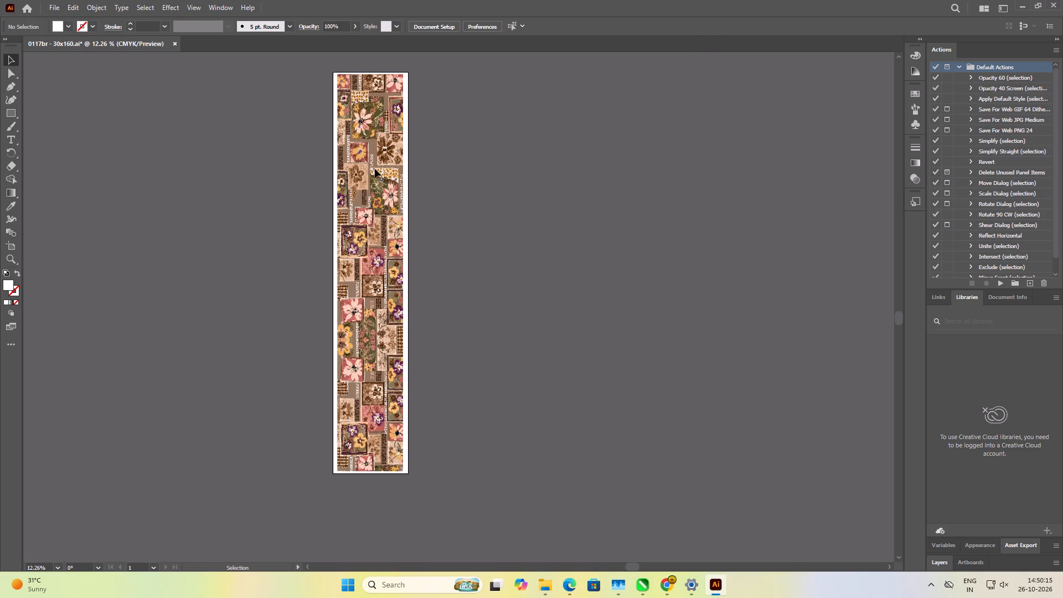
Set the floral artwork group's height to 156 cm and deselect it.
left_click(375, 169)
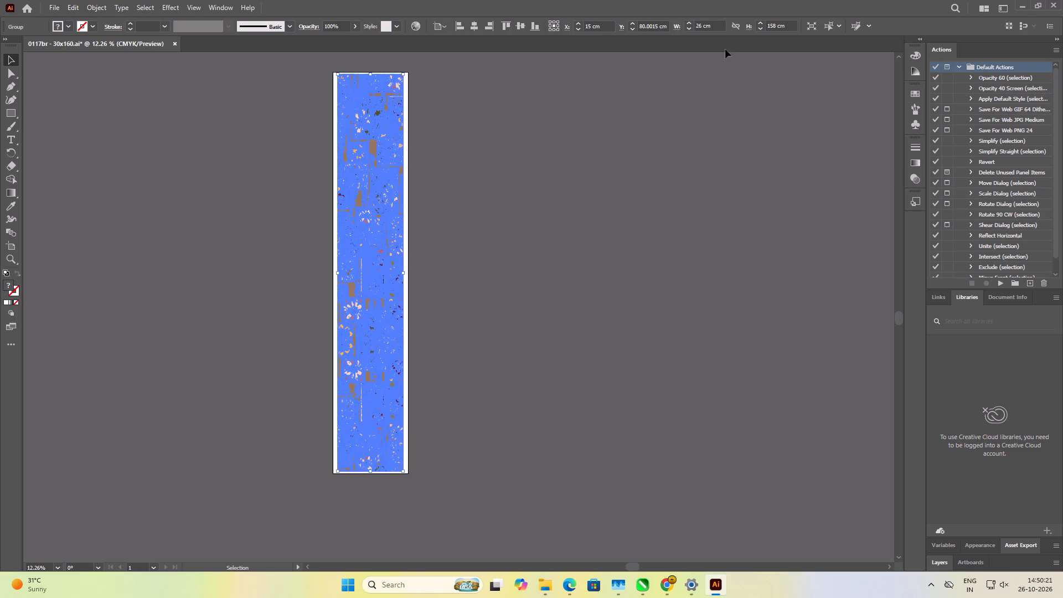
left_click(773, 27)
key("6")
key("Return")
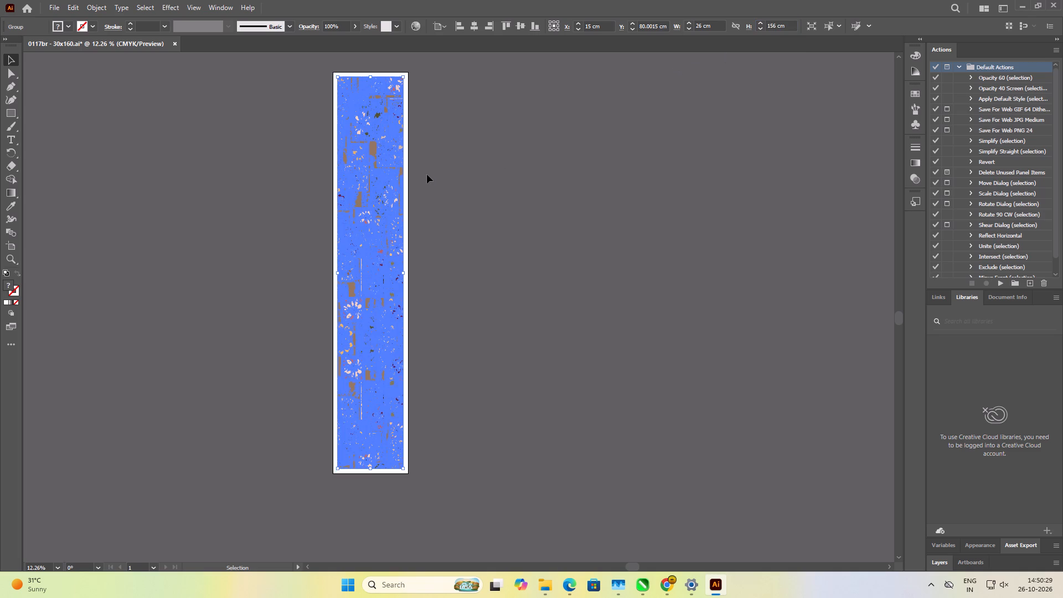
left_click(460, 180)
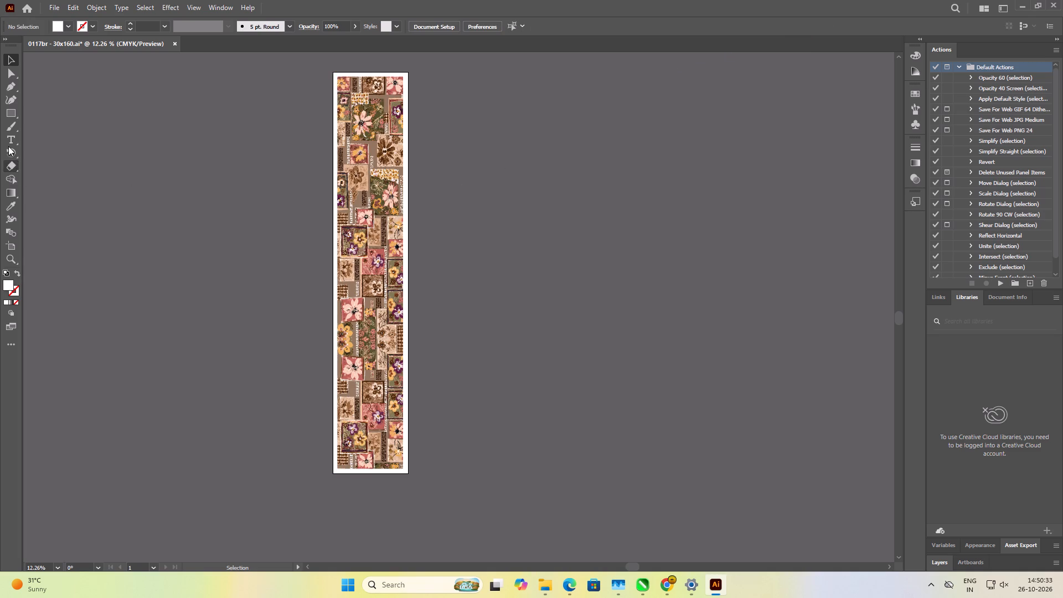
Start a new rectangle with exact dimensions on the empty canvas beside the floral artwork.
left_click(8, 115)
left_click(477, 189)
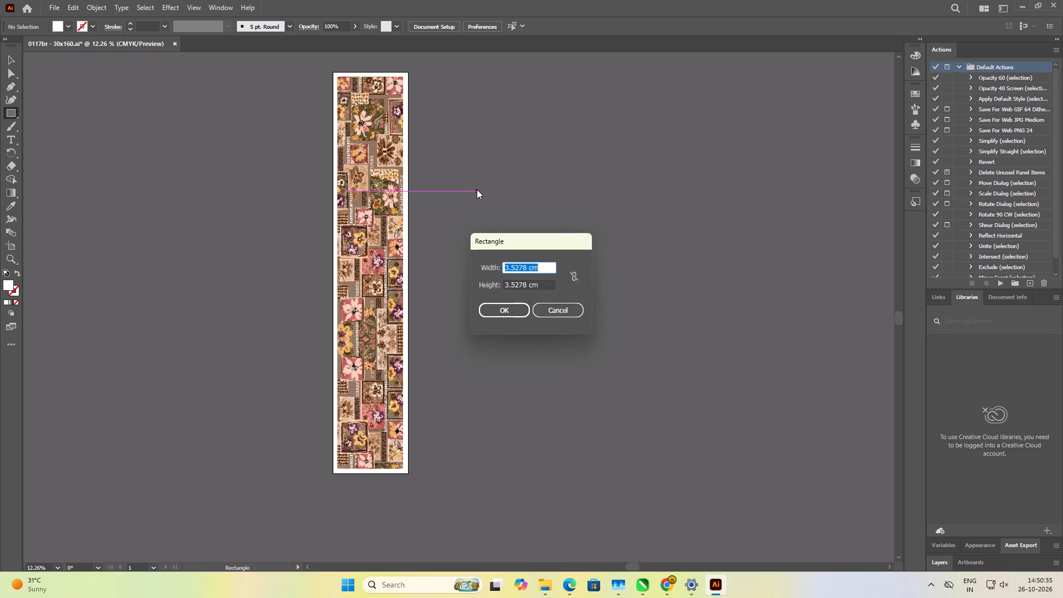
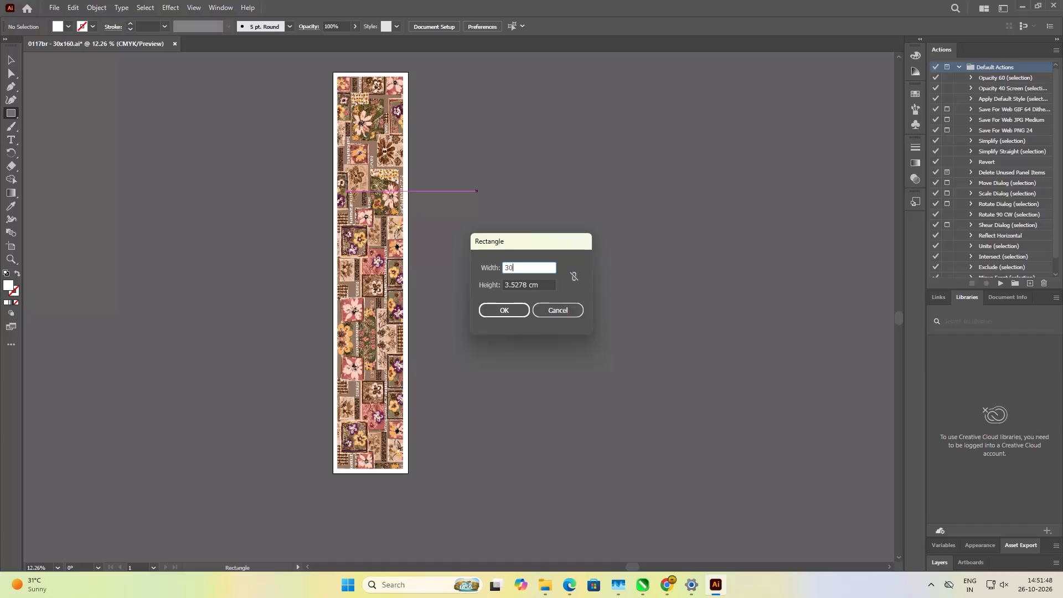
Set the new rectangle's height to 160 cm, keeping the 30 cm width, and create it beside the floral artwork.
left_click_drag(526, 284, 461, 285)
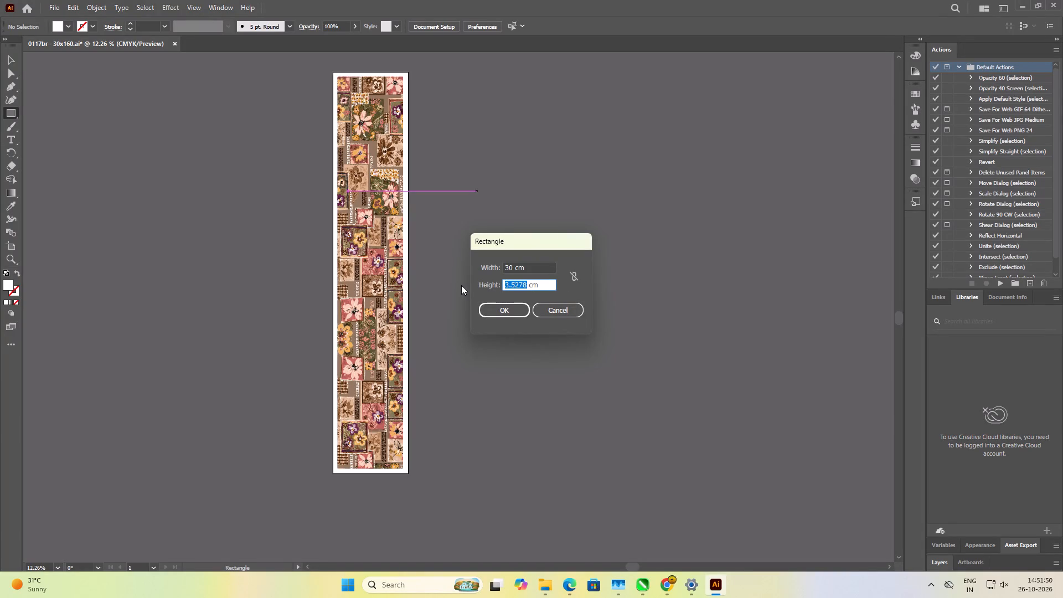
type("16")
key("0")
key("Return")
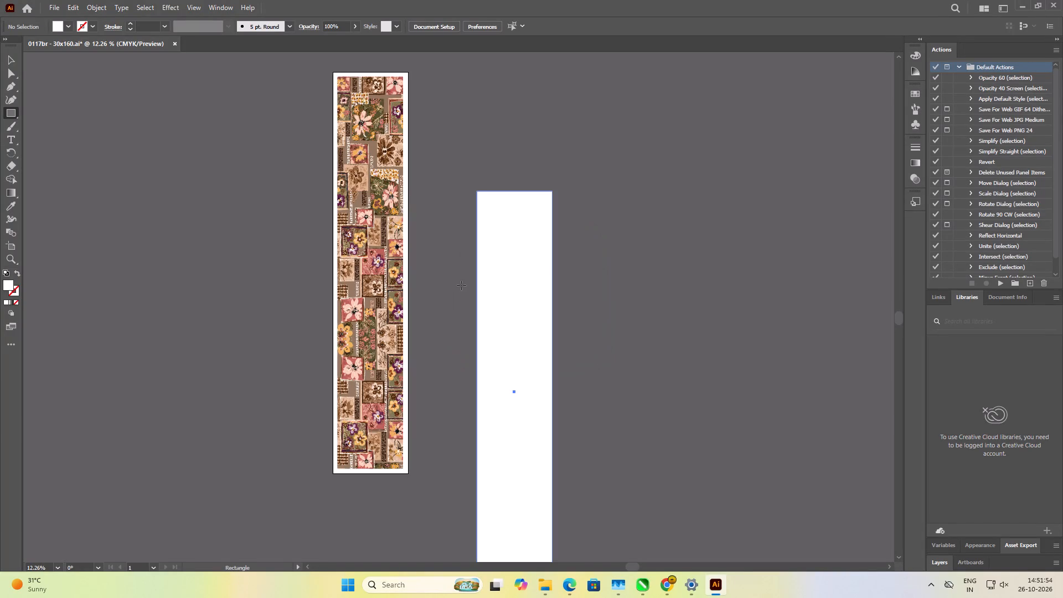
Fill the new rectangle with a brown tone sampled from the floral artwork using the Eyedropper.
left_click(10, 207)
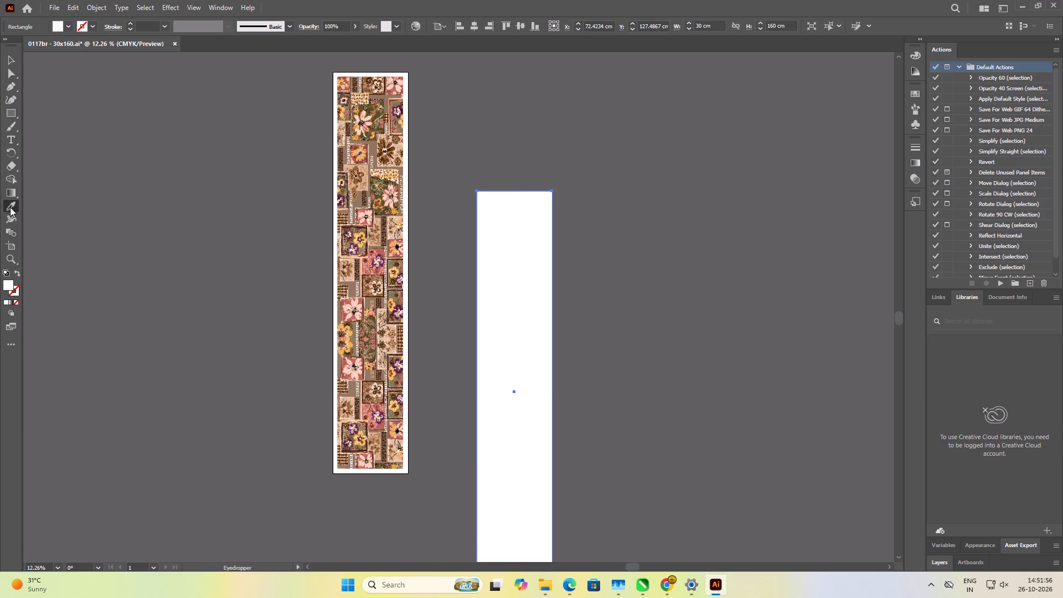
left_click(362, 250)
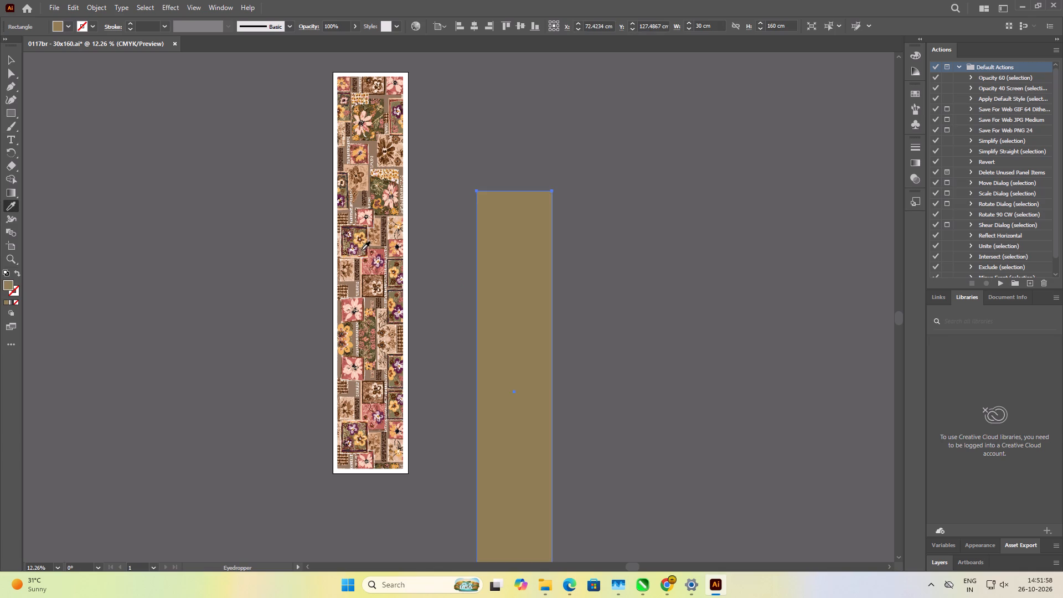
Align the brown rectangle to the artboard's centre both horizontally and vertically.
left_click(10, 58)
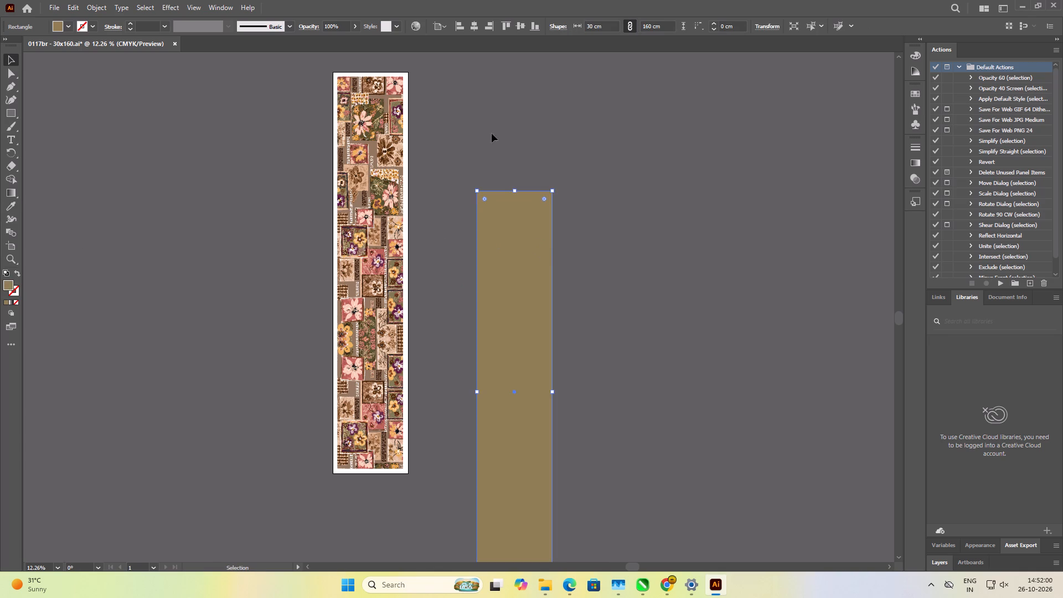
left_click(476, 25)
left_click(518, 27)
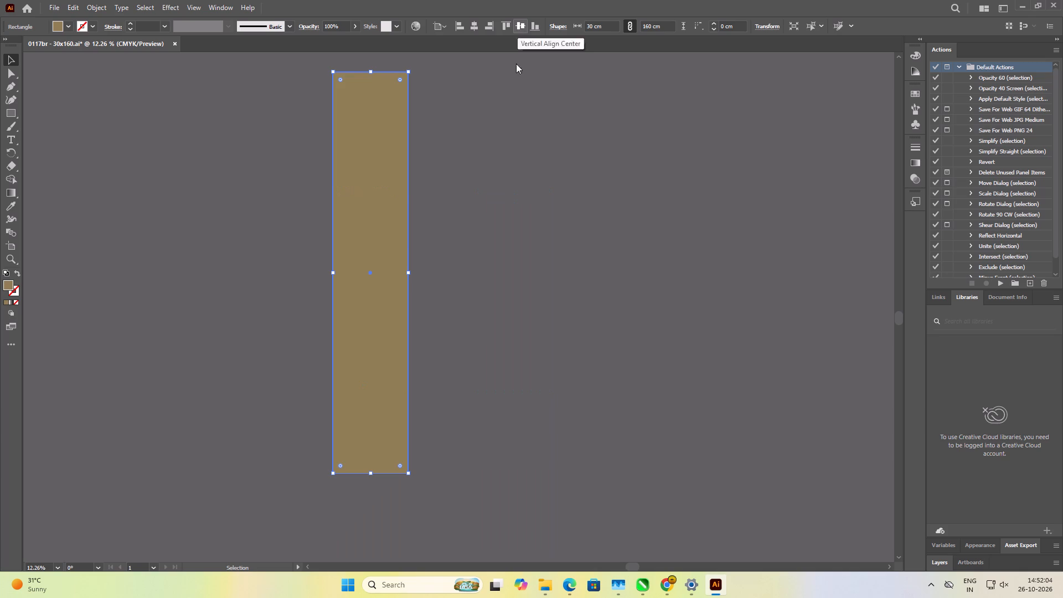
Send the brown rectangle backward in the stacking order, behind the floral artwork.
key("ctrl+bracketleft")
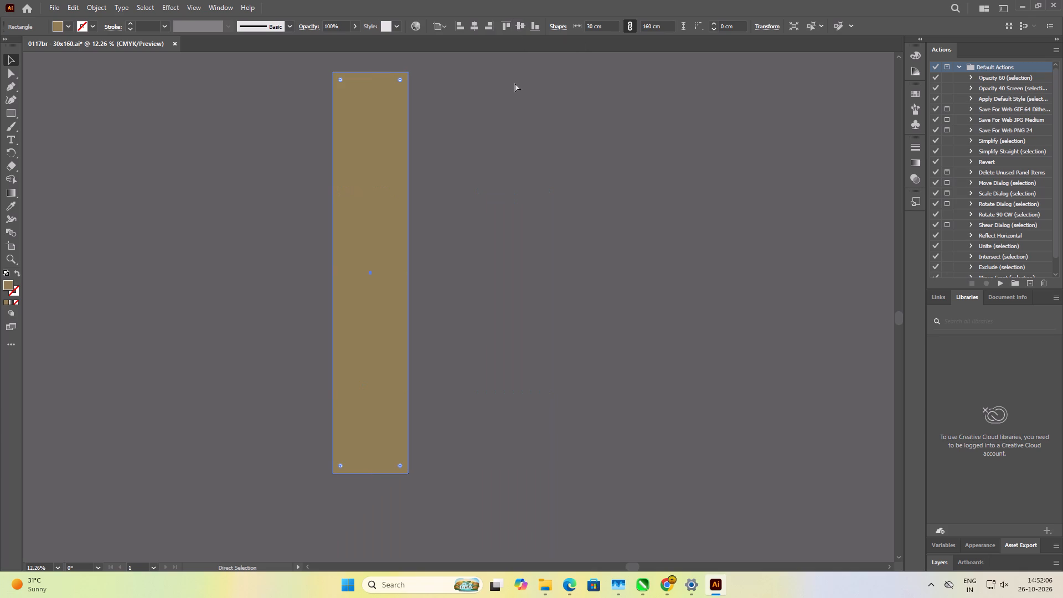
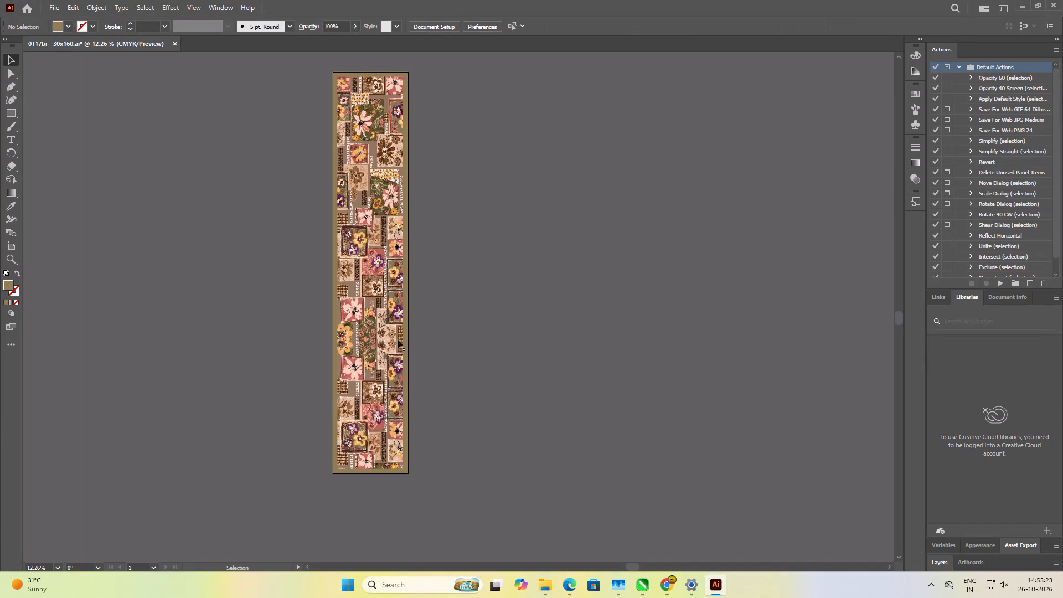
Start placing a file and open the 21-10-2026 folder on D: under WELKIN APEX PVT. LTD, 02. BUYER DETAIL, MFK, MFK.
left_click(474, 320)
key("ctrl+shift+p")
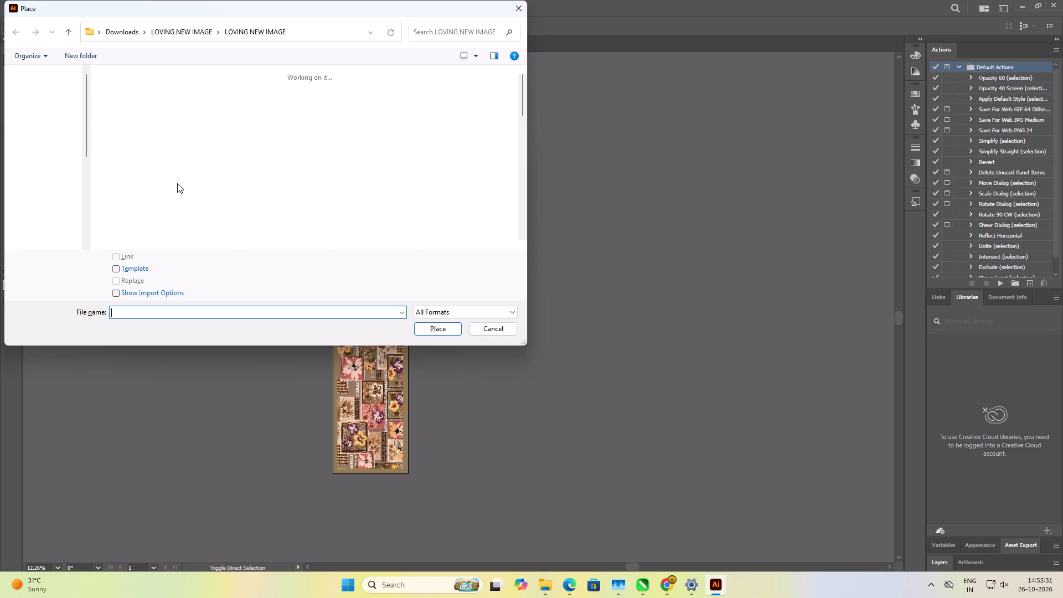
scroll(264, 176, "down", 5)
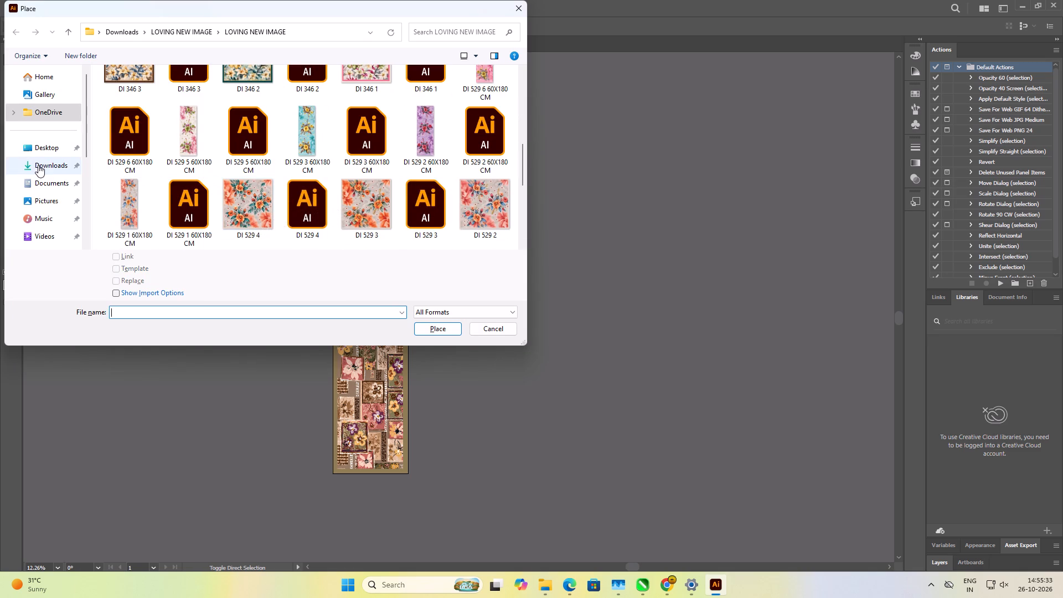
left_click(38, 165)
scroll(112, 172, "down", 4)
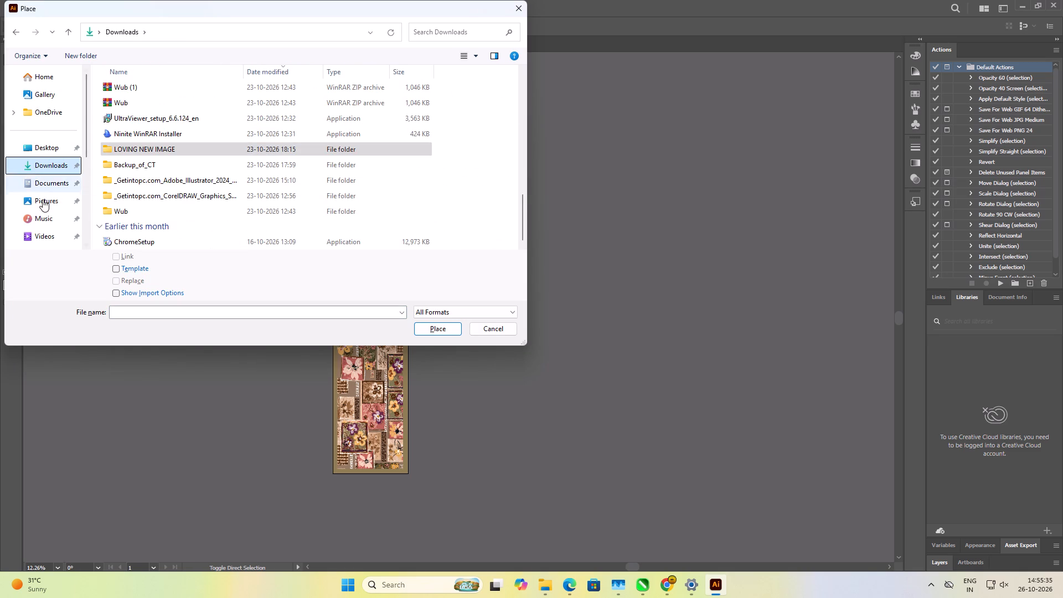
scroll(43, 235, "down", 6)
left_click(49, 202)
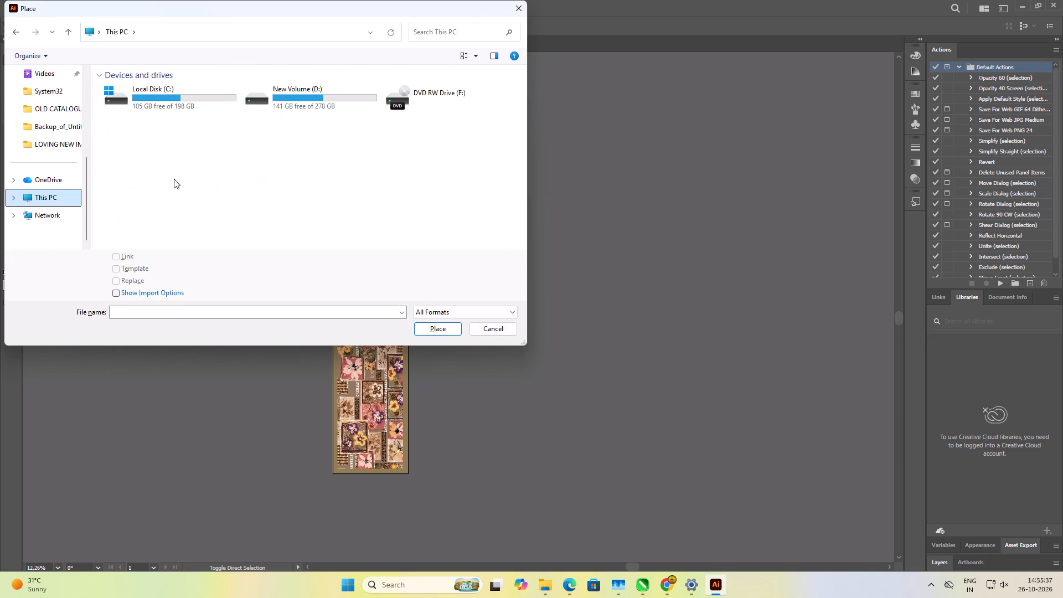
double_click(290, 107)
double_click(138, 91)
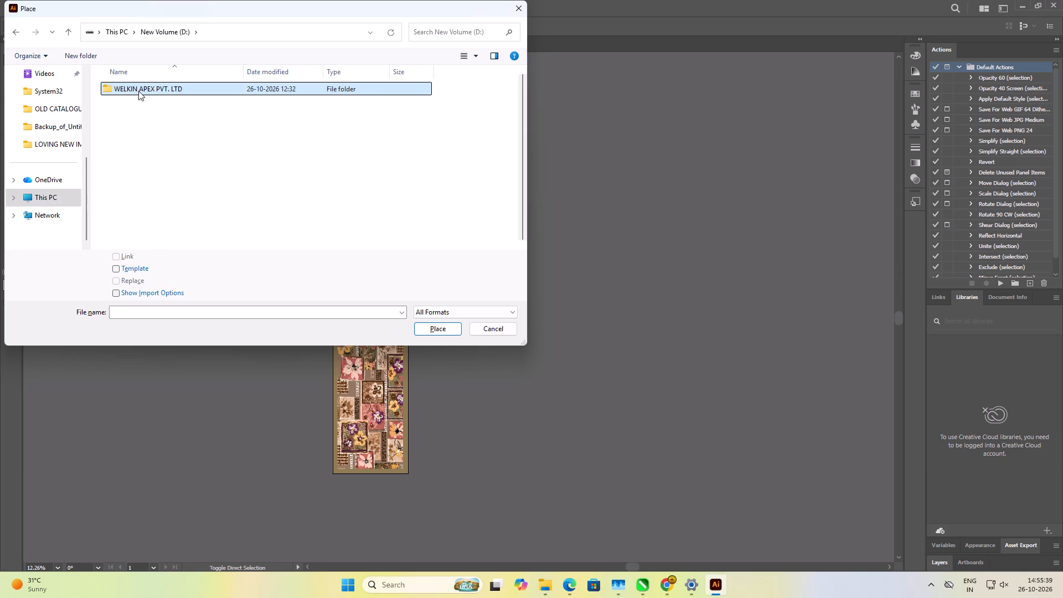
scroll(169, 171, "down", 6)
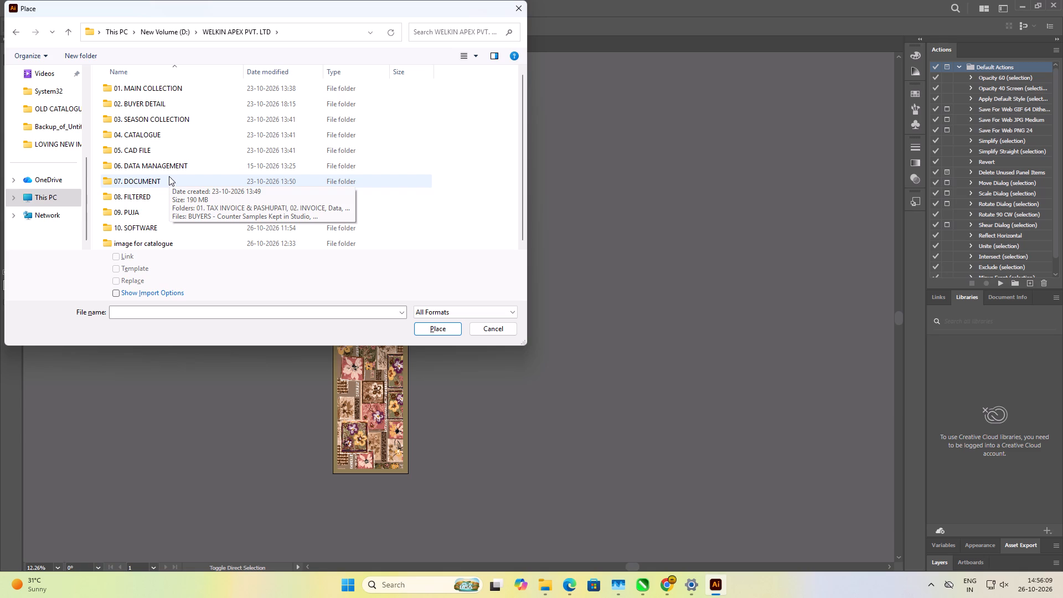
double_click(151, 106)
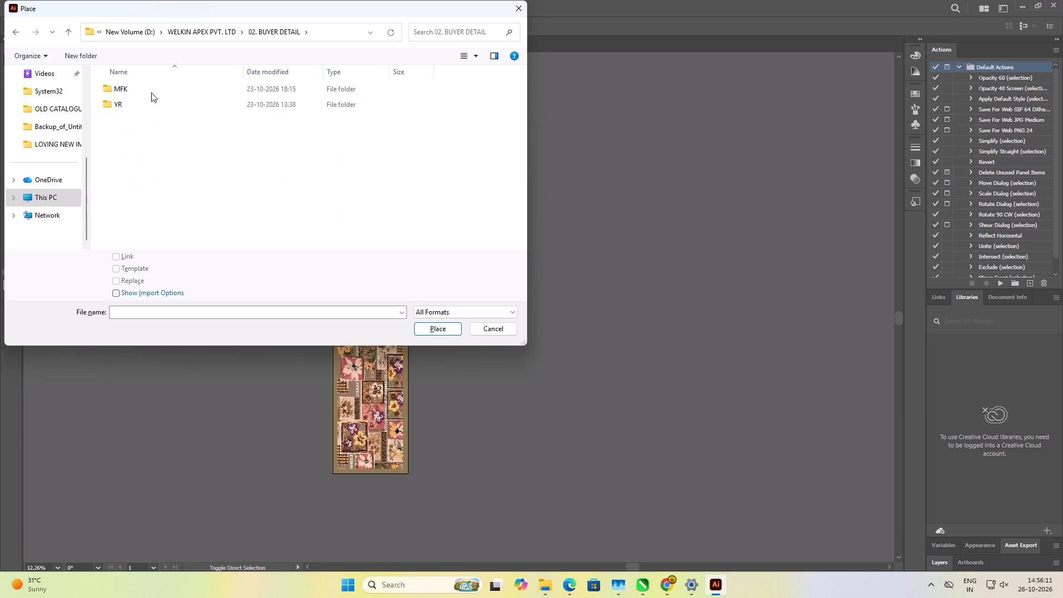
double_click(151, 92)
double_click(151, 92)
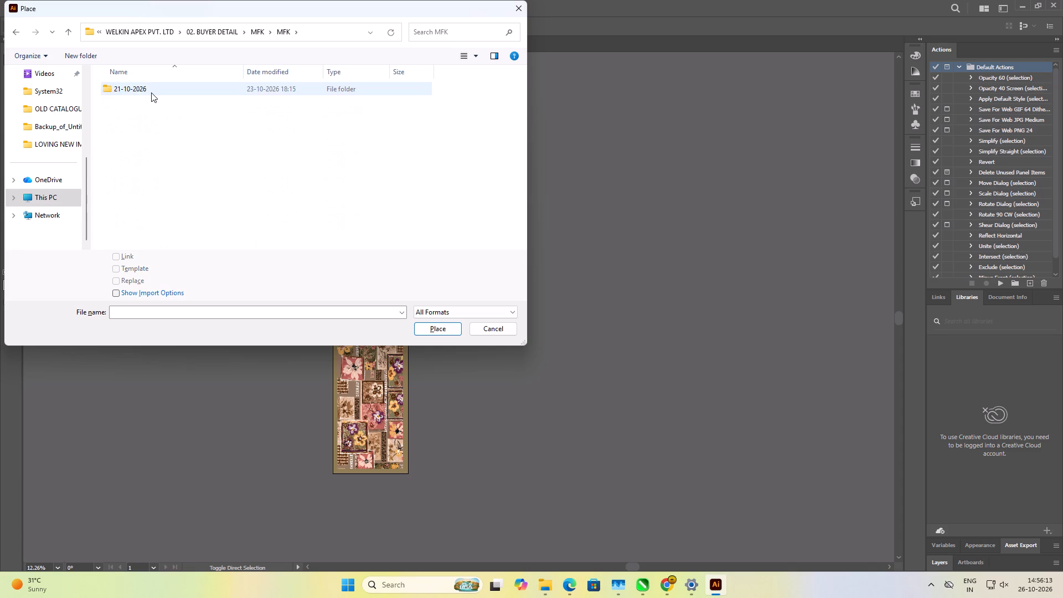
double_click(151, 92)
left_click(362, 210)
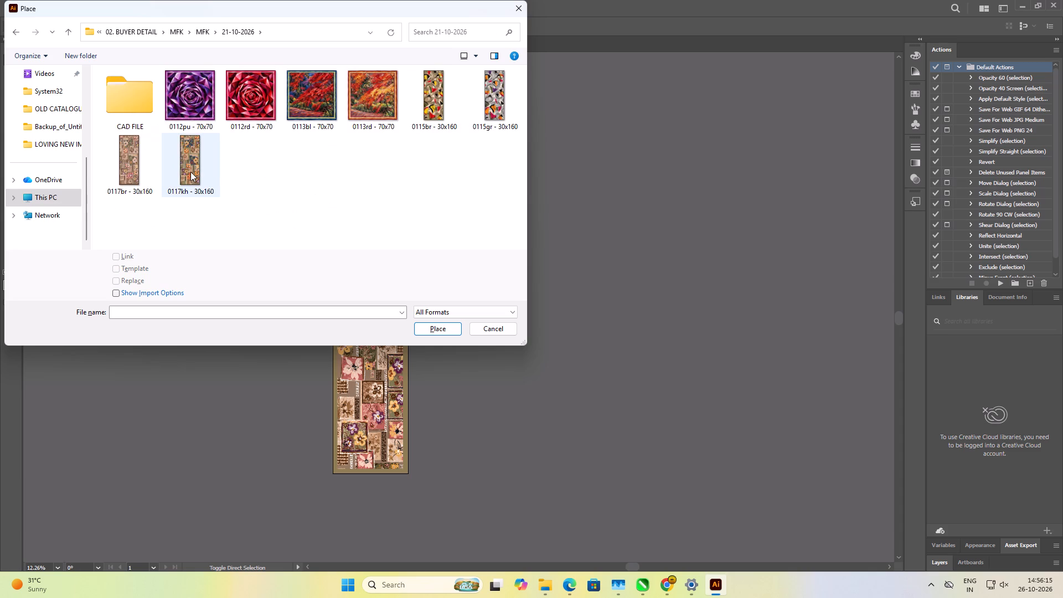
Place the 0117br - 30x160 image as a linked file beside the floral artwork, about 58 x 146 cm.
left_click(127, 171)
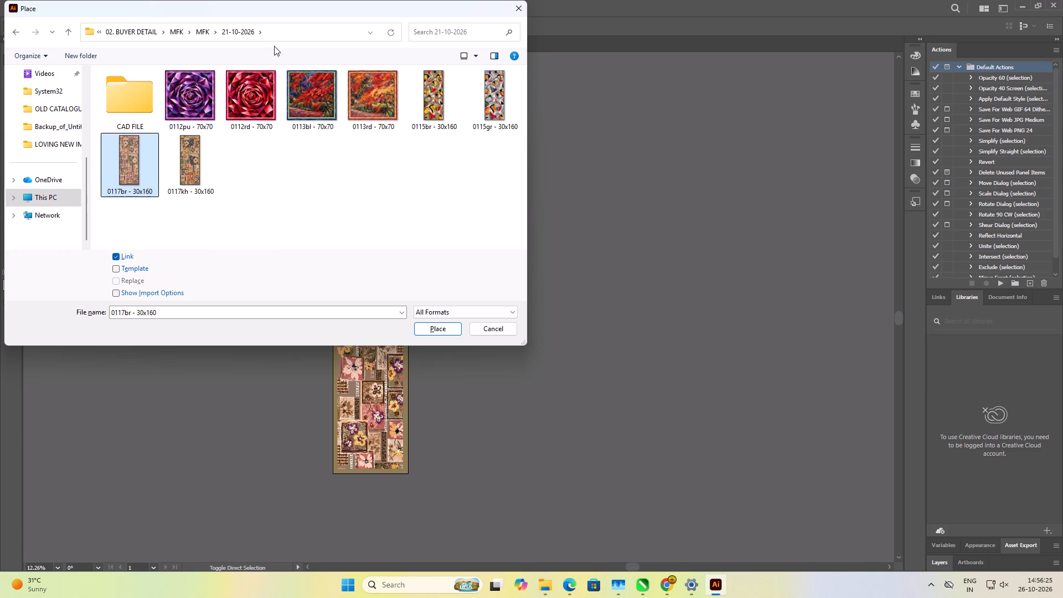
left_click_drag(284, 12, 739, 95)
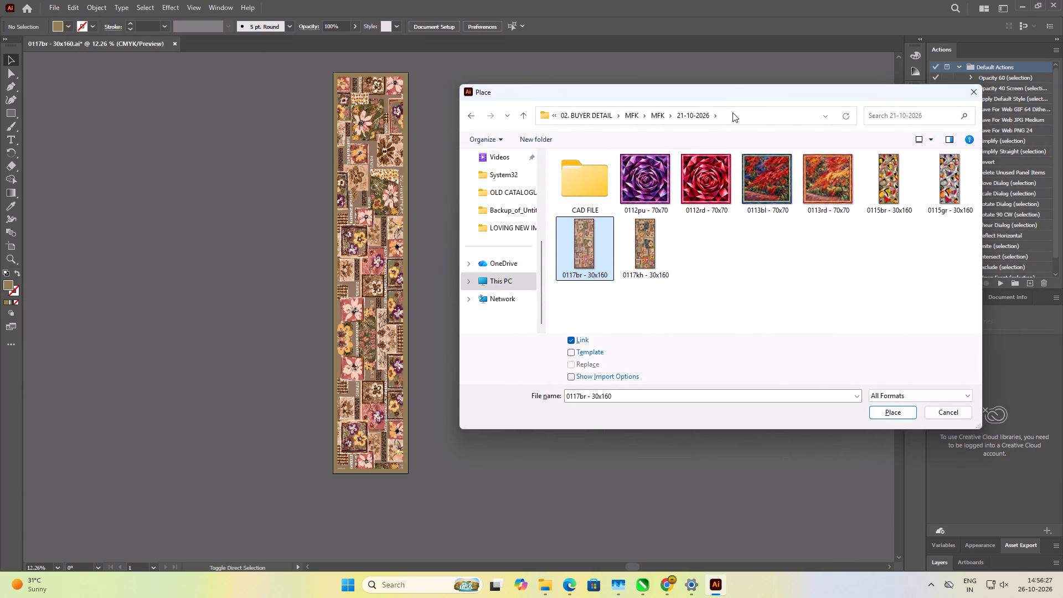
double_click(591, 227)
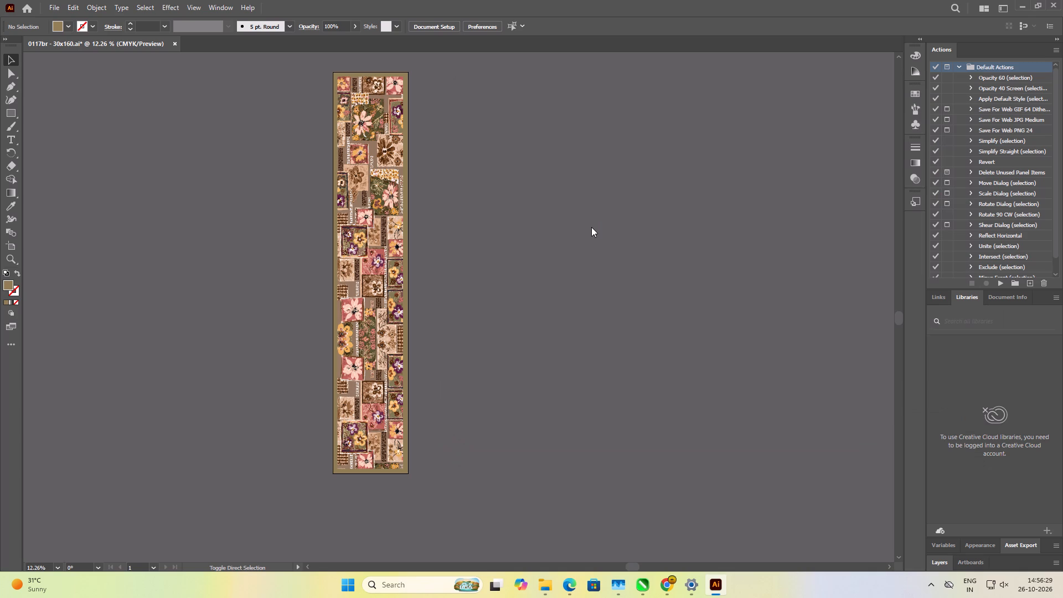
left_click_drag(437, 106, 693, 475)
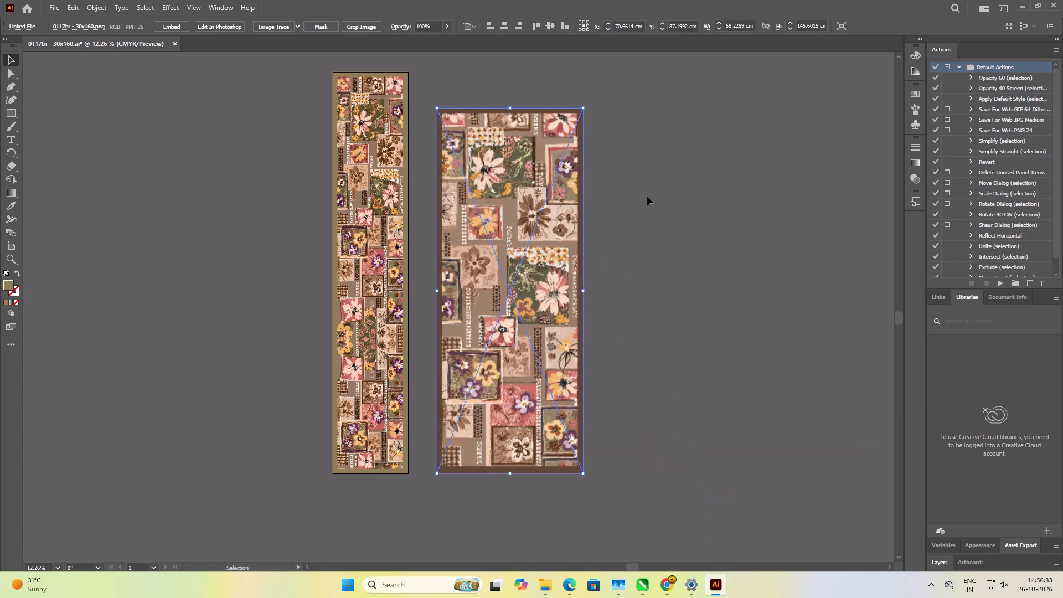
left_click(647, 197)
Recolour the 30 x 160 cm background rectangle with the dark brown sampled from the placed image's top border using the Eyedropper.
scroll(382, 102, "up", 2)
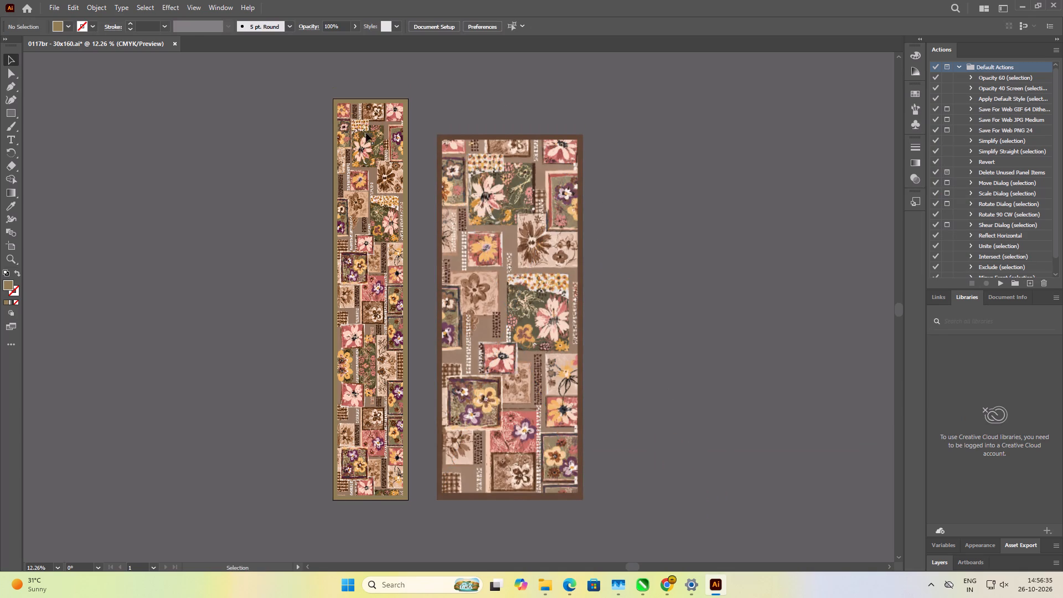
left_click(336, 217)
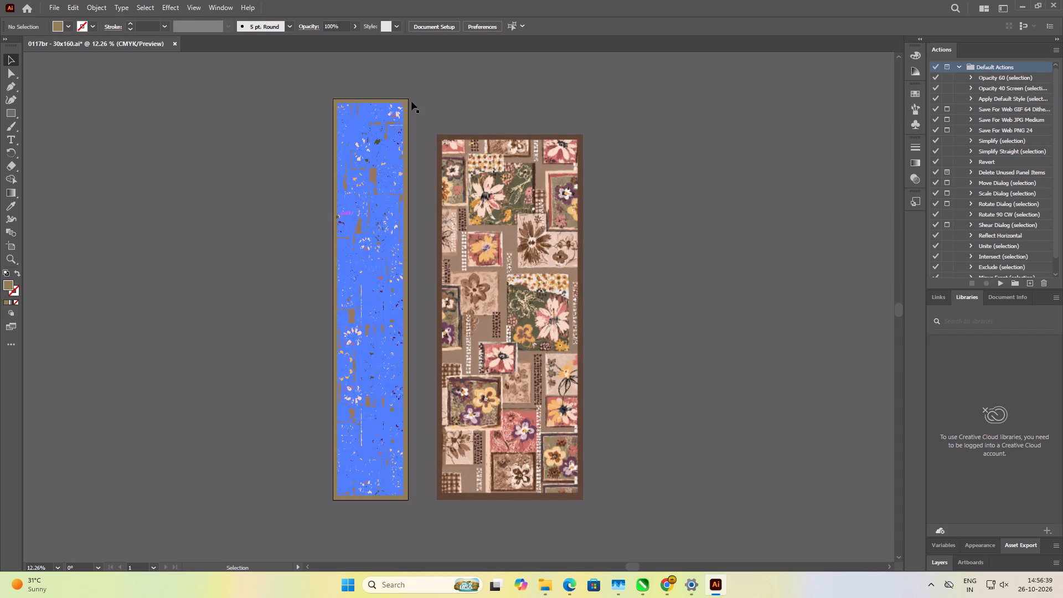
left_click(441, 91)
scroll(410, 99, "up", 4)
left_click(405, 154)
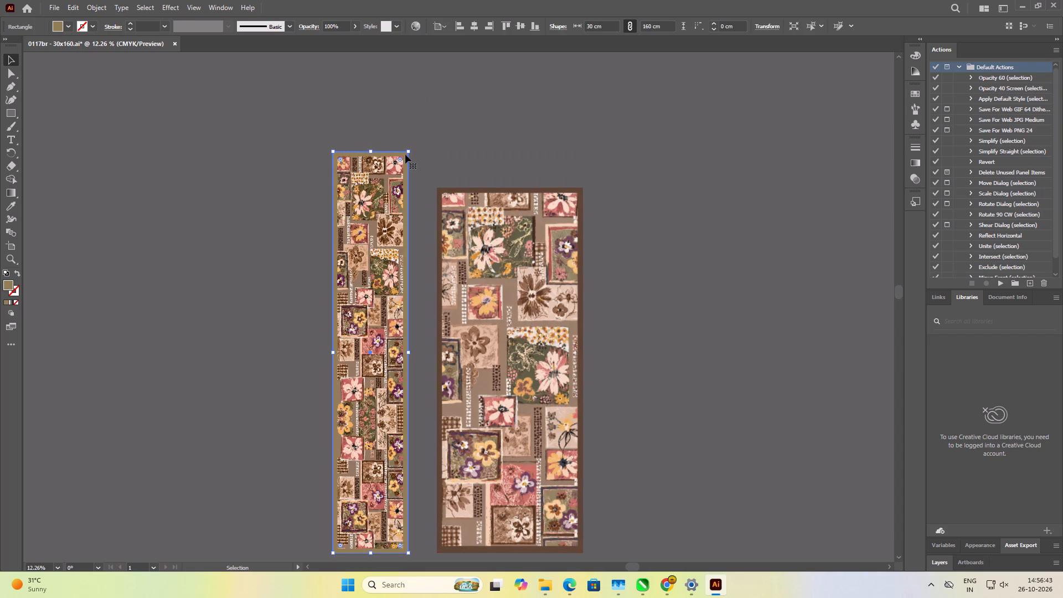
left_click(9, 207)
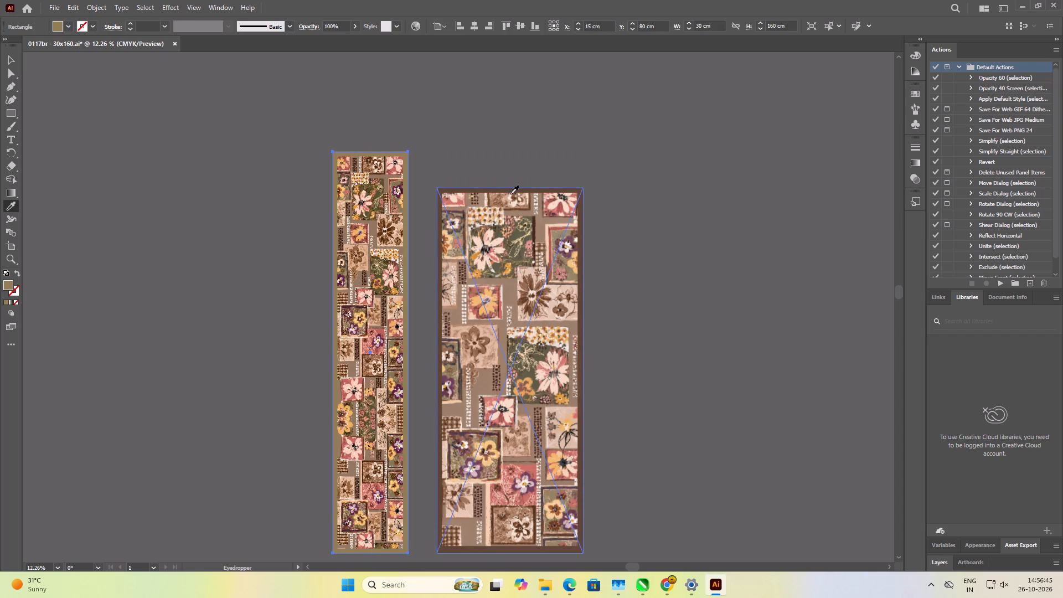
left_click(510, 190)
left_click(10, 56)
left_click(128, 118)
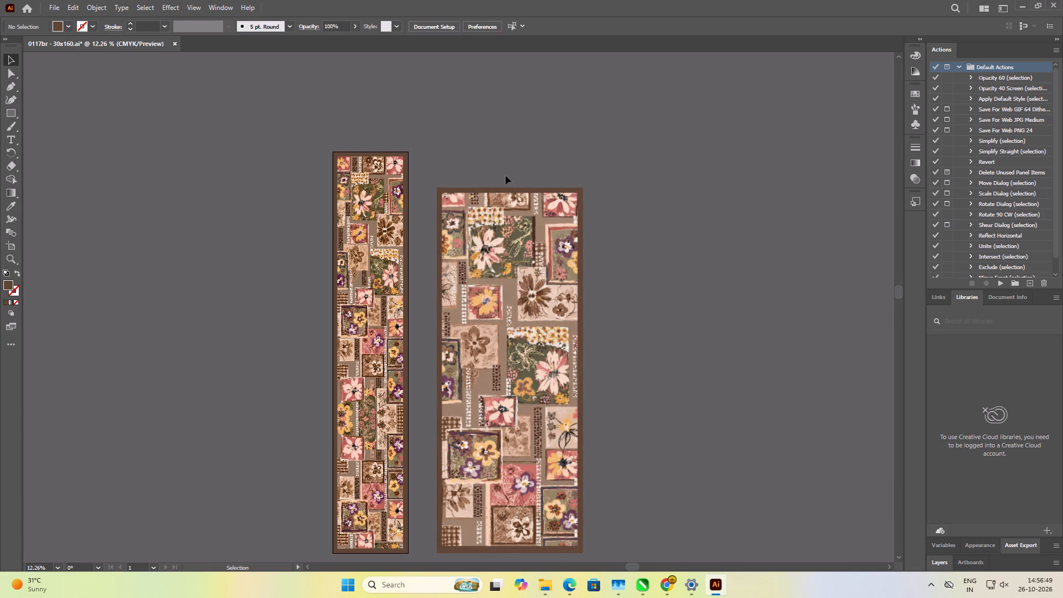
Resample the background rectangle's fill at close range from the dark brown side border of the placed image.
left_click(541, 264)
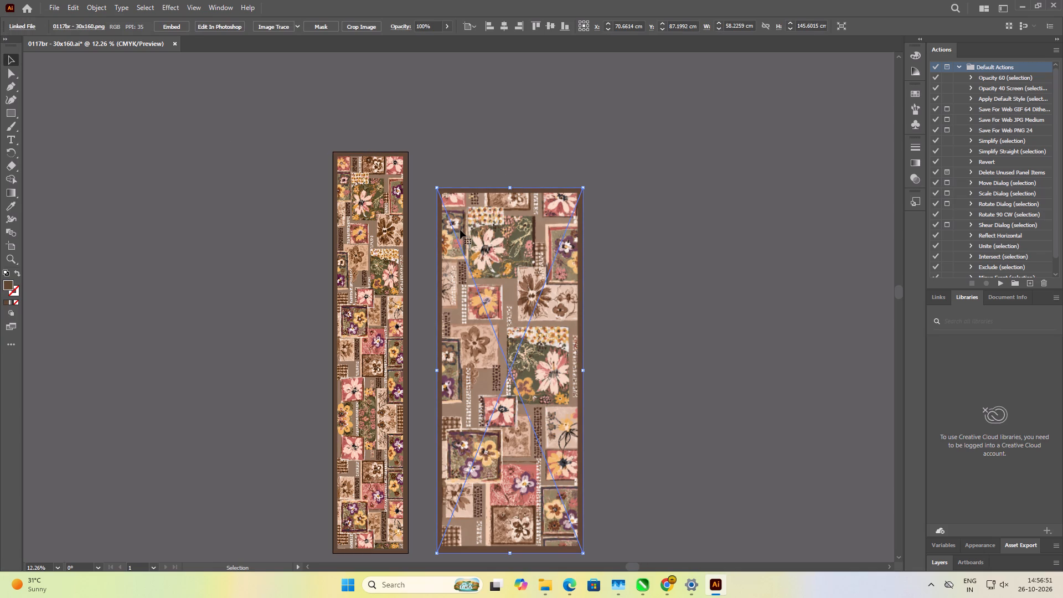
scroll(467, 241, "up", 6, "alt")
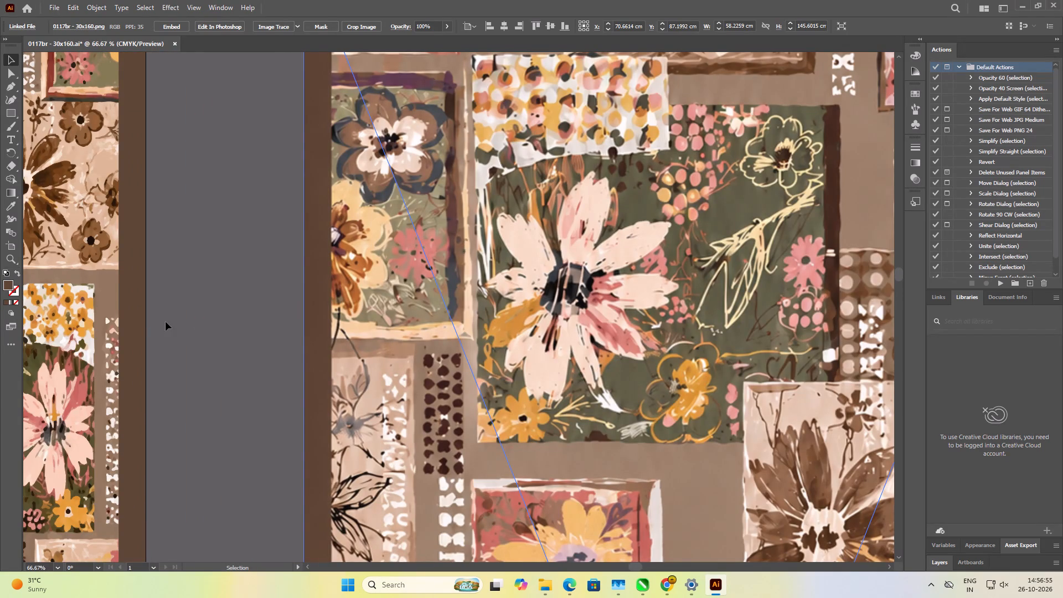
left_click(134, 307)
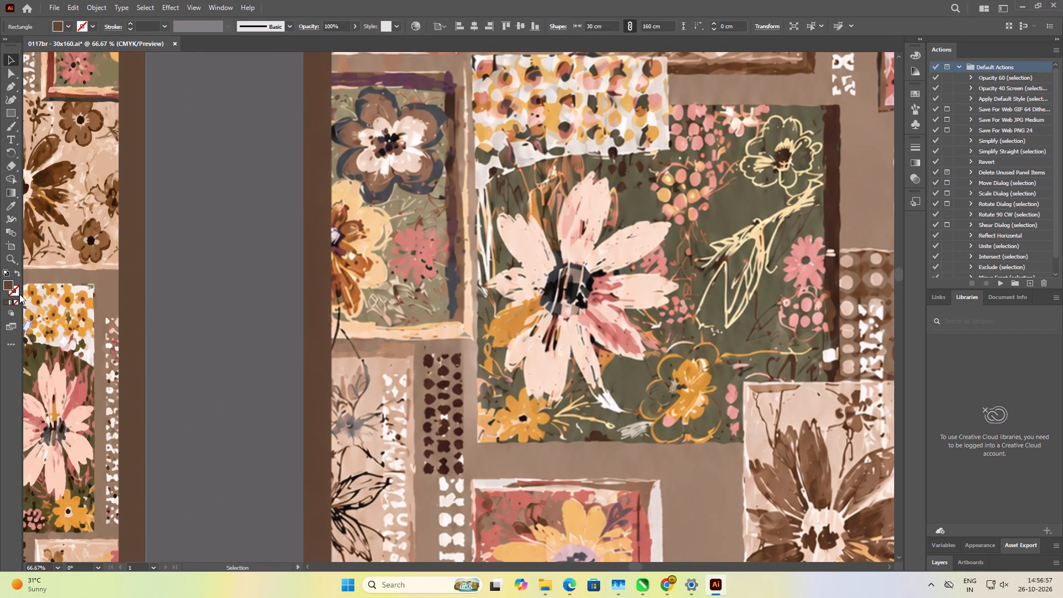
left_click(9, 205)
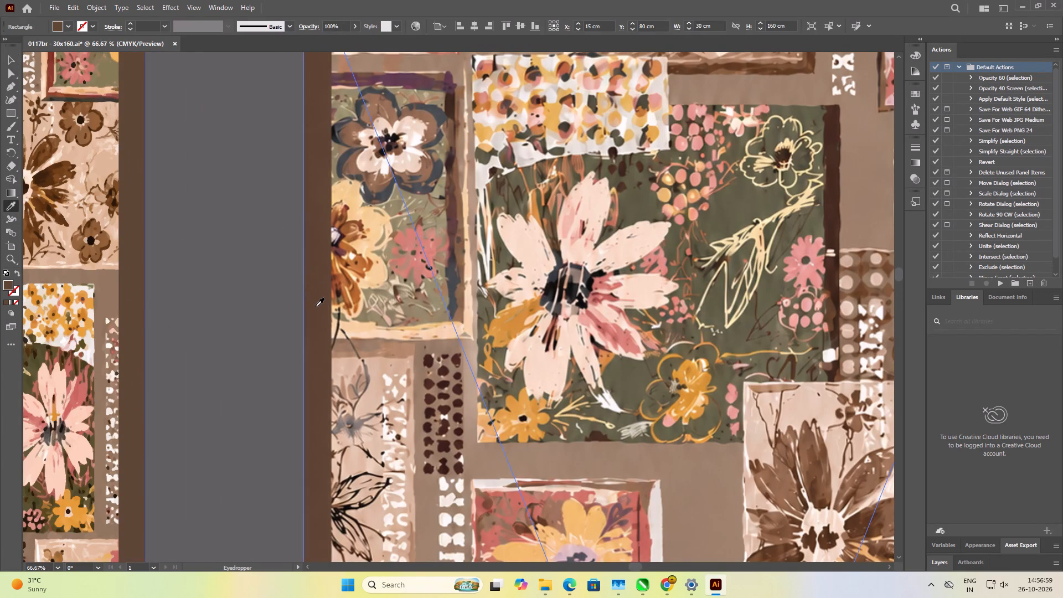
left_click(316, 306)
left_click(5, 58)
left_click(241, 283)
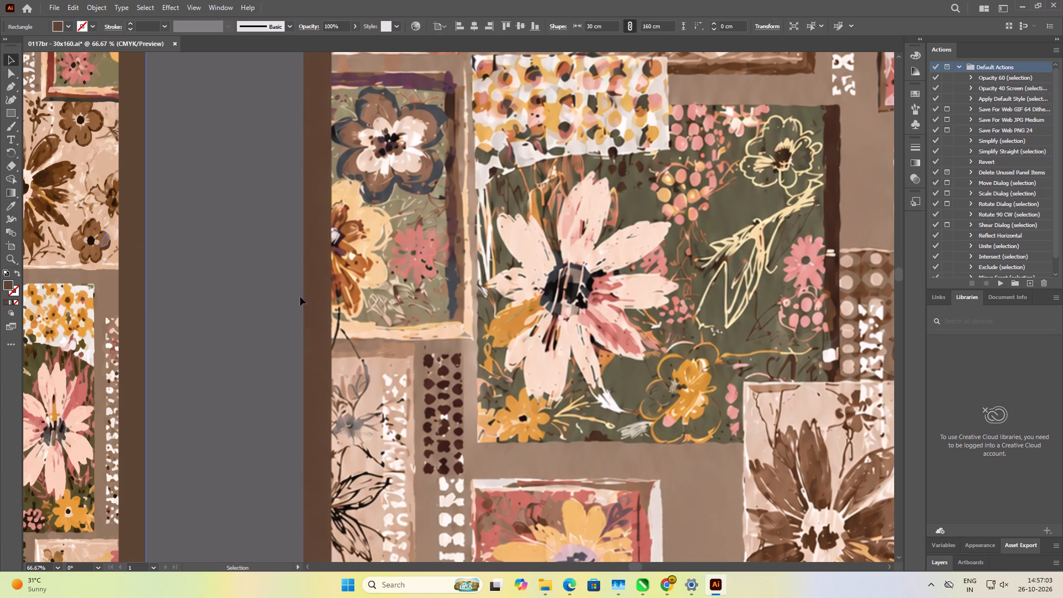
Delete the placed 0117br - 30x160 reference image.
left_click(397, 302)
key("Delete")
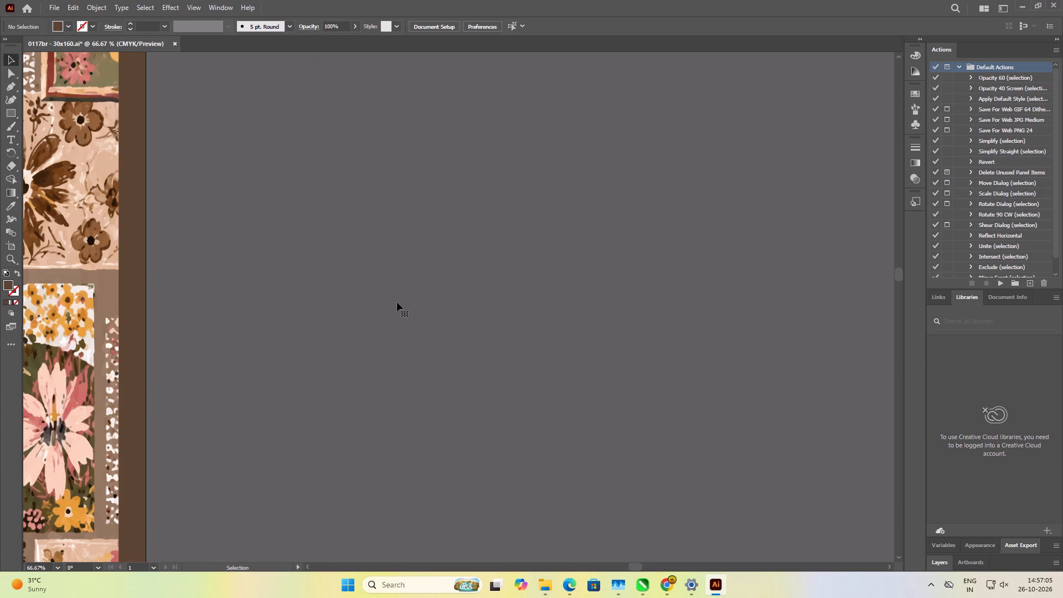
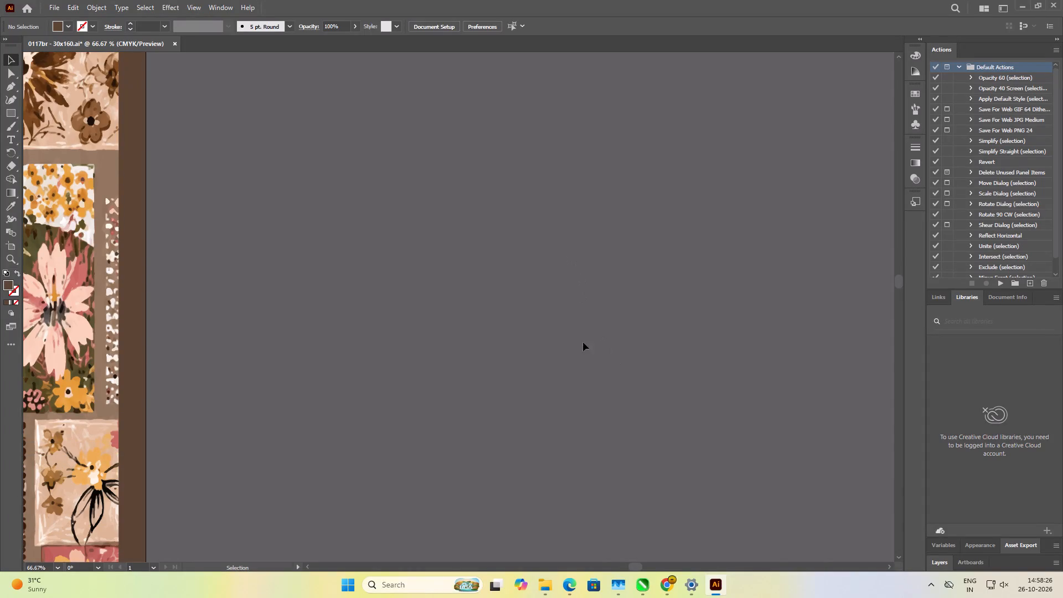
Switch to File Explorer and open D: > WELKIN APEX PVT. LTD > 01. MAIN COLLECTION > DIGITAL PRINT.
key("ctrl+0")
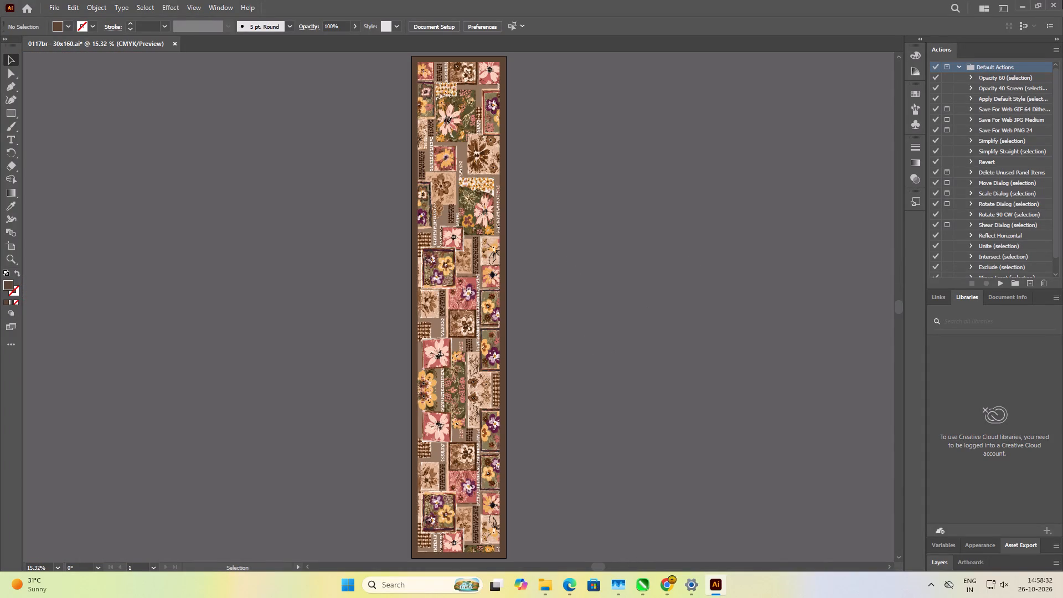
left_click(1021, 5)
left_click(235, 330)
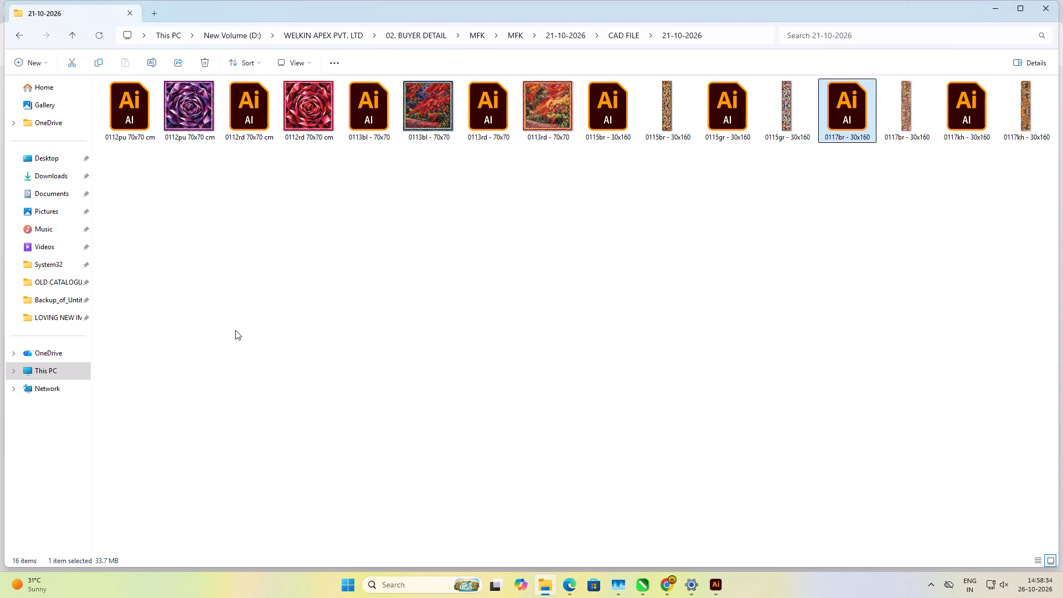
left_click(58, 371)
double_click(275, 105)
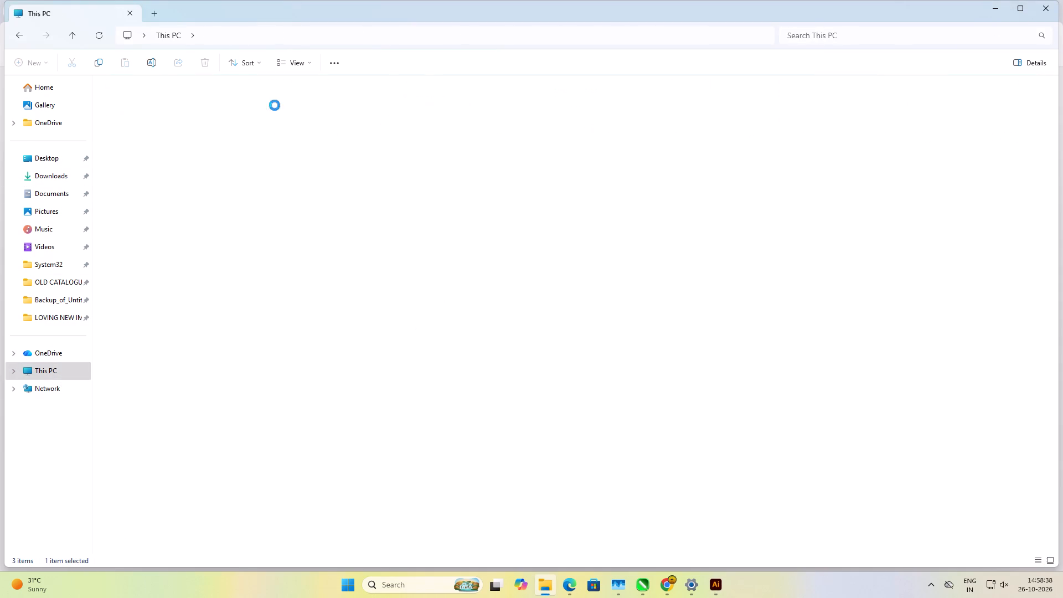
double_click(137, 104)
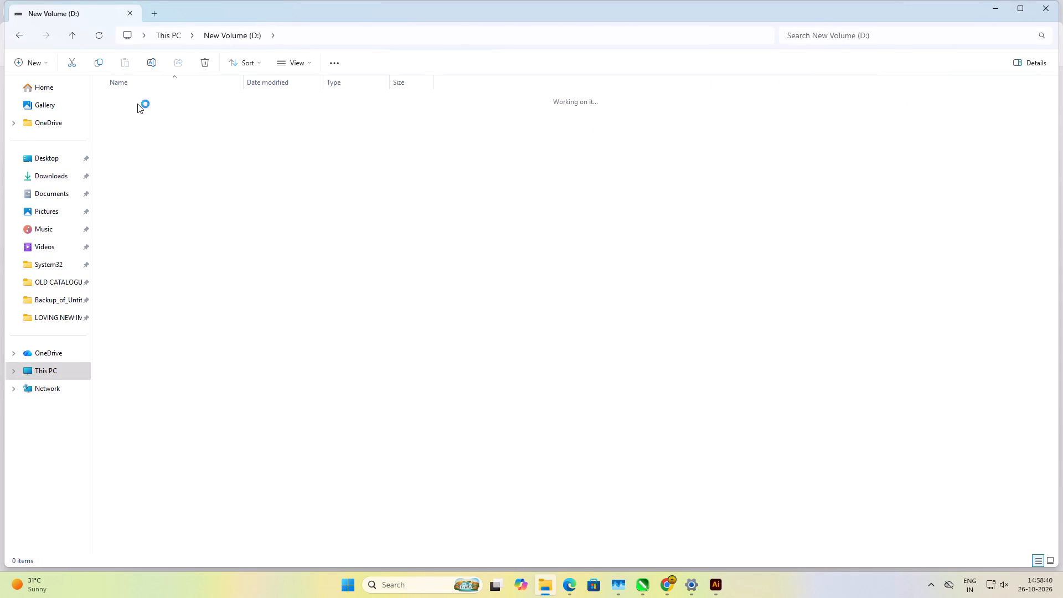
double_click(146, 100)
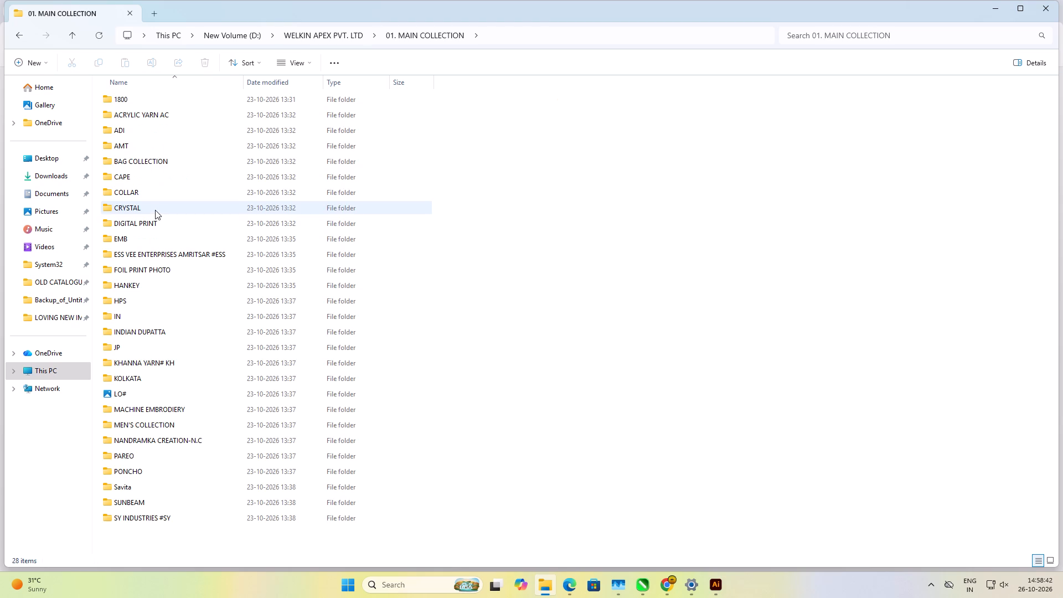
double_click(158, 218)
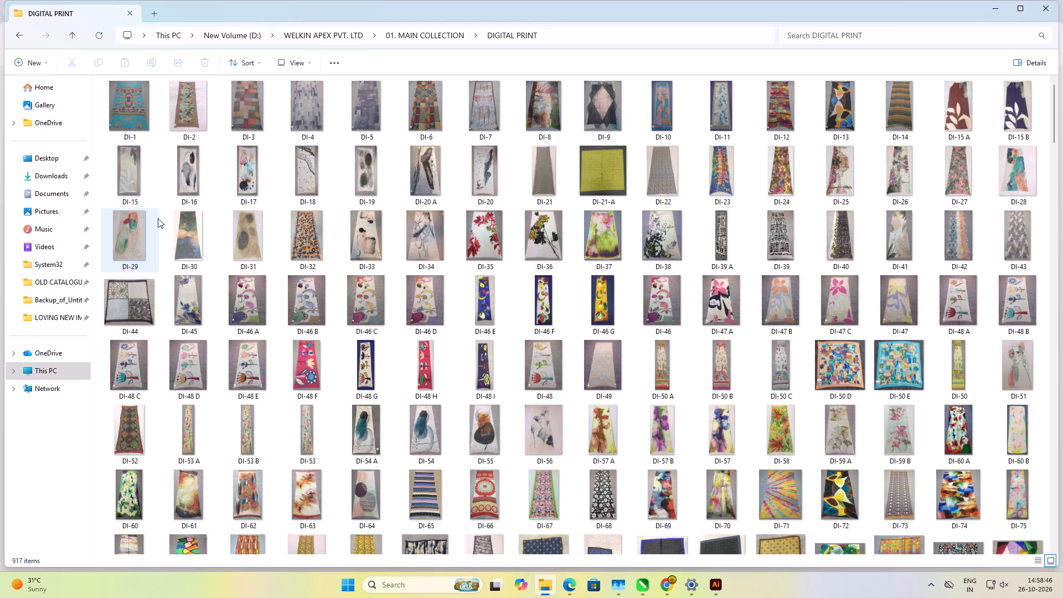
Search the DIGITAL PRINT folder for 672, refining the search term to DI-672.
left_click(906, 36)
key("space")
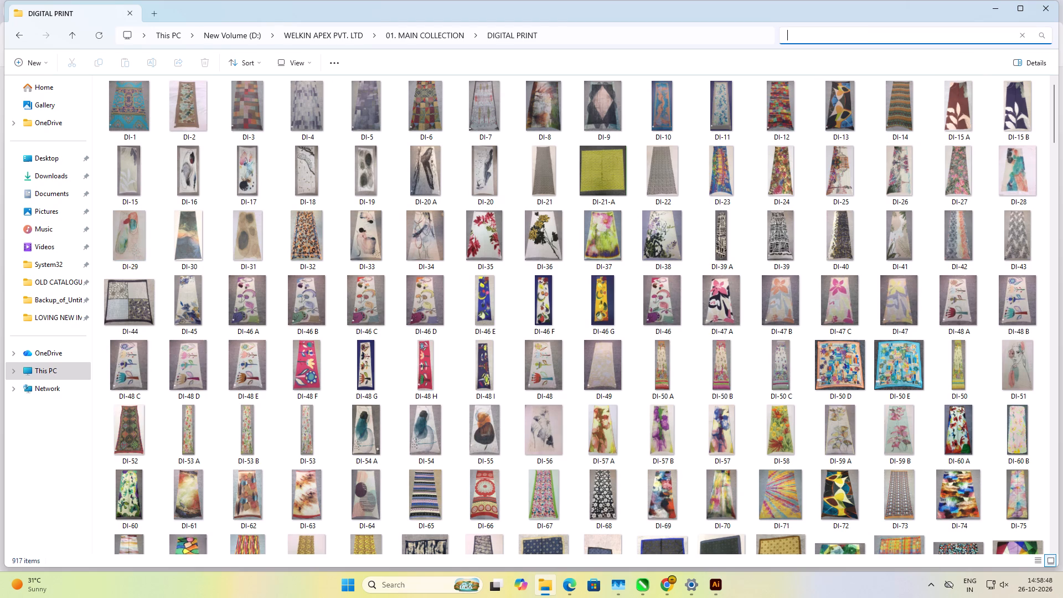
type("672")
key("Return")
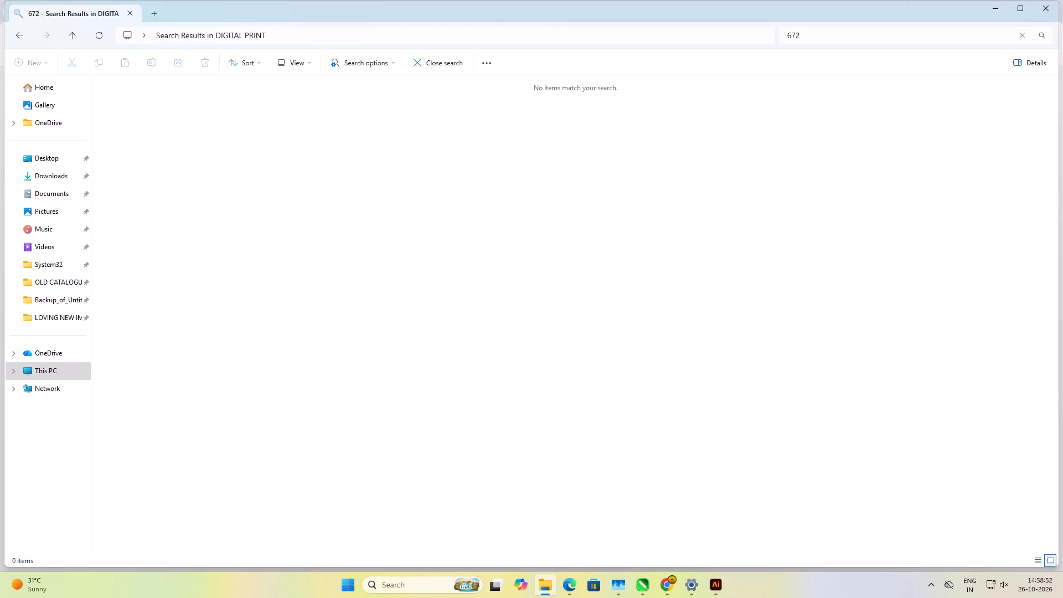
left_click_drag(785, 34, 778, 35)
type("DI")
key("Right")
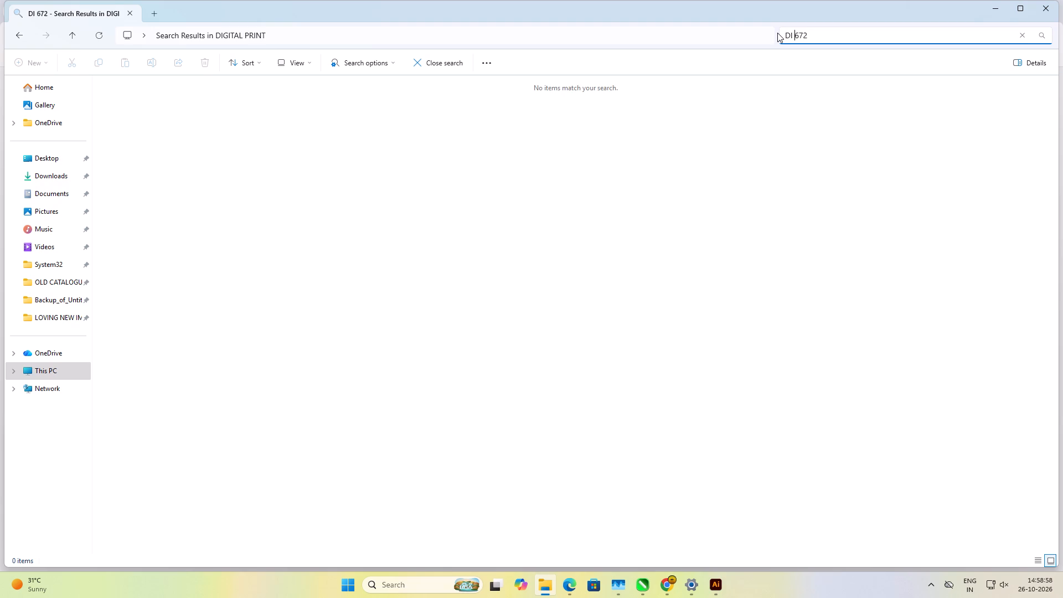
key("BackSpace")
key("minus")
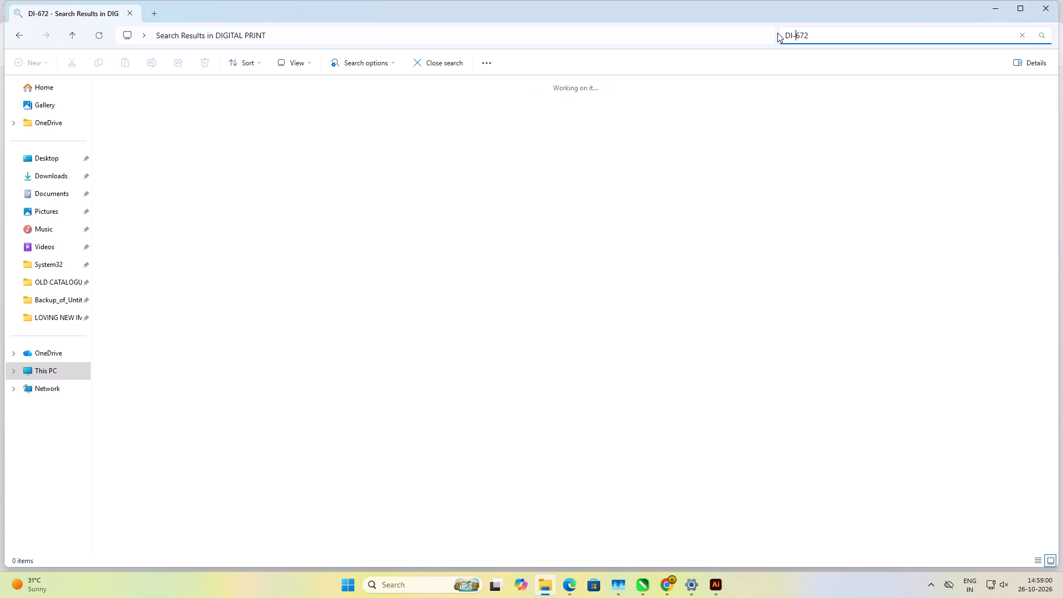
Return to the full DIGITAL PRINT folder and look through the DI-numbered designs to the end for DI-672.
left_click(14, 37)
scroll(587, 293, "down", 10)
scroll(590, 297, "up", 1)
scroll(590, 297, "down", 4)
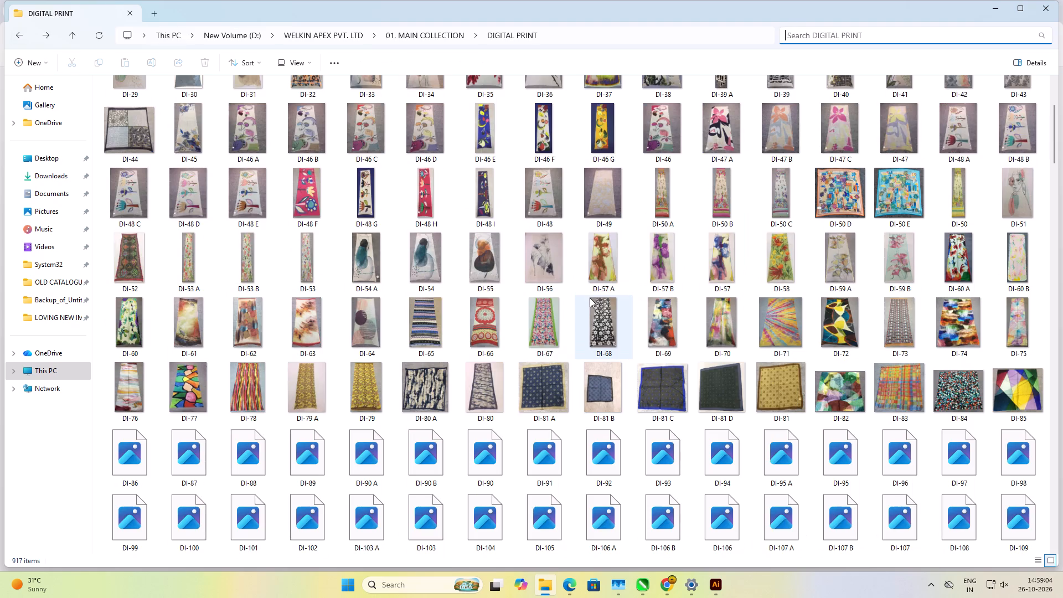
scroll(590, 298, "down", 15)
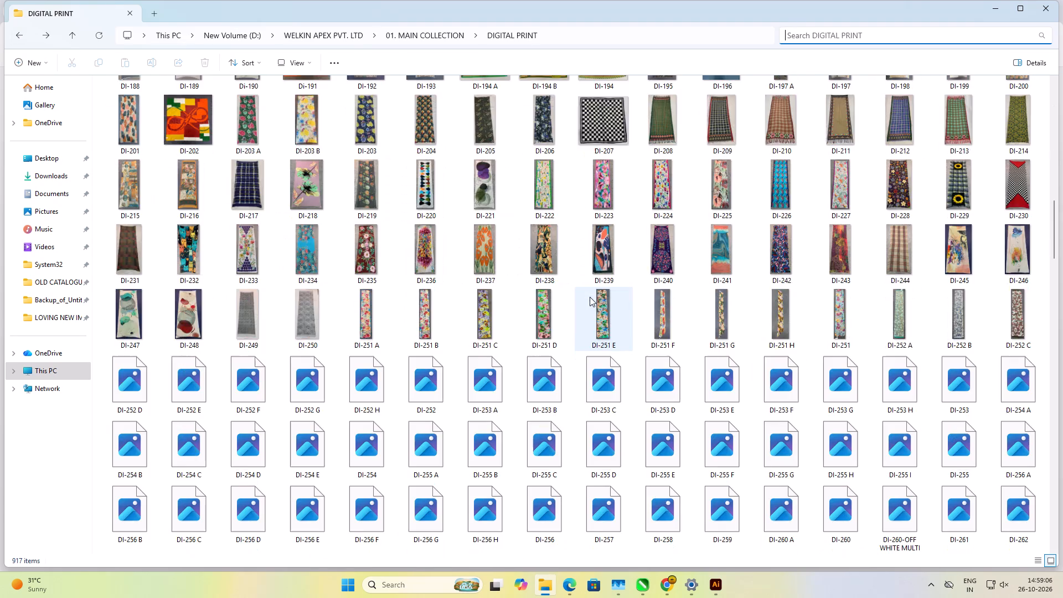
scroll(590, 297, "down", 11)
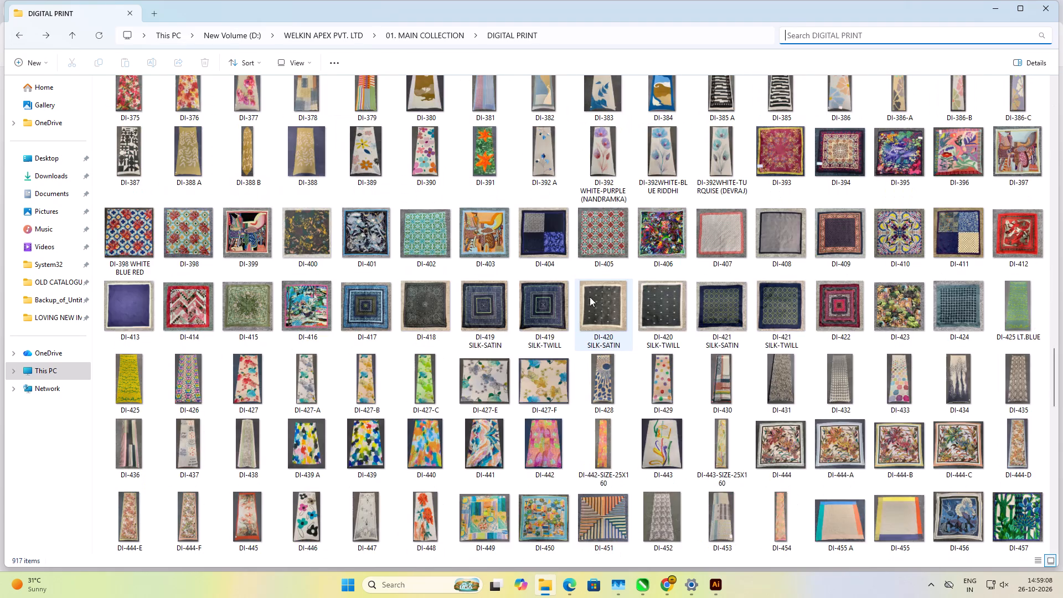
scroll(590, 297, "down", 16)
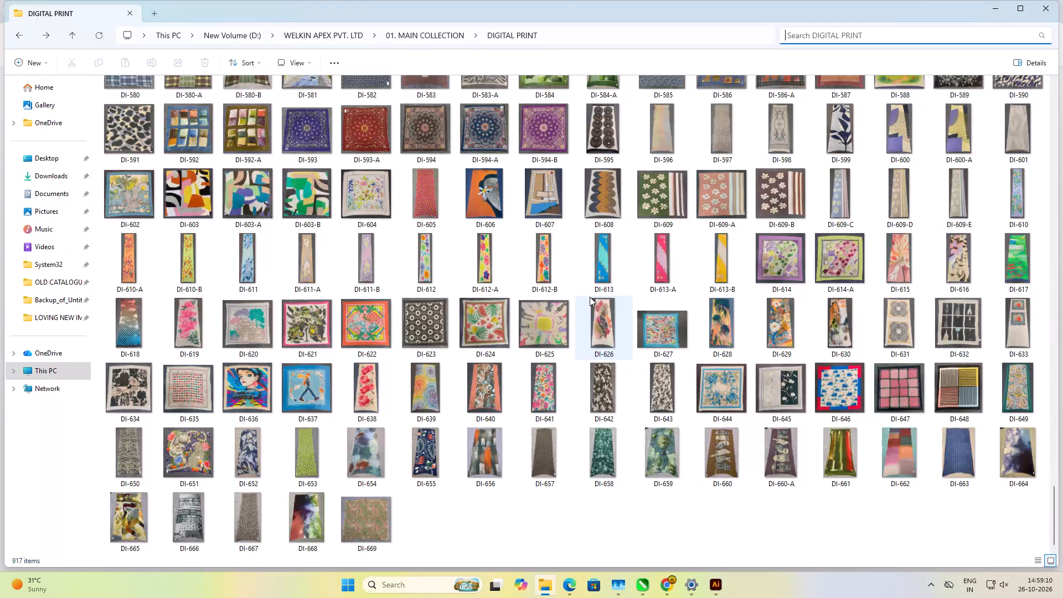
scroll(590, 297, "down", 8)
scroll(497, 436, "down", 7)
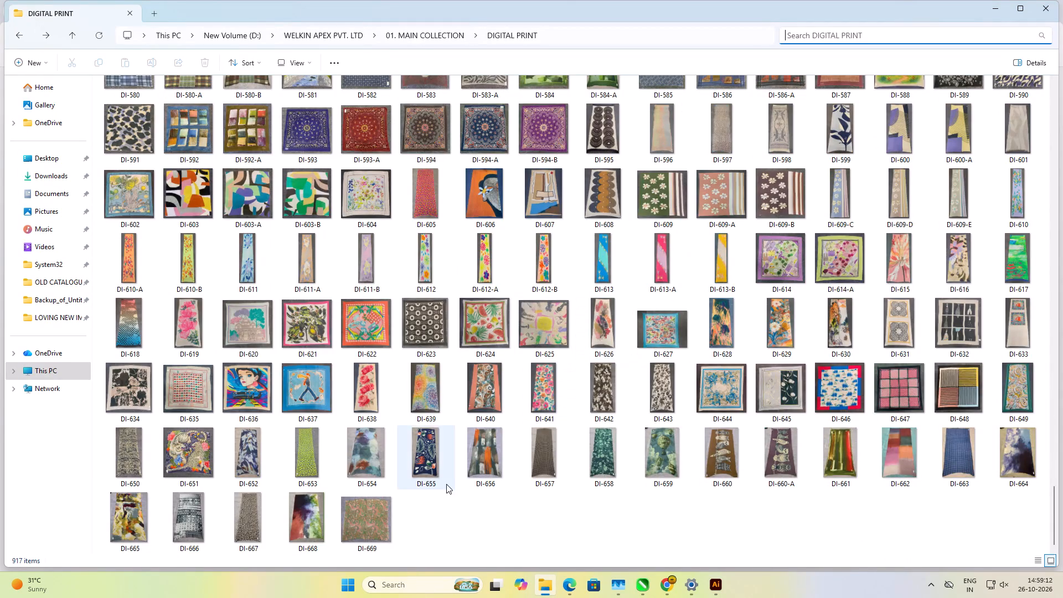
left_click_drag(433, 518, 432, 527)
left_click(432, 527)
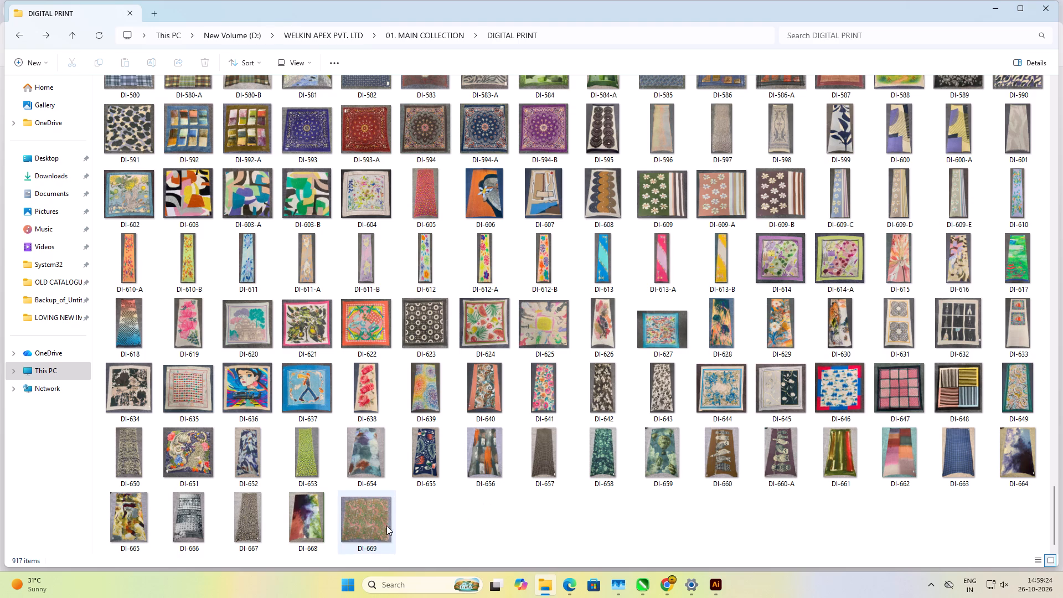
left_click(452, 526)
left_click(467, 530)
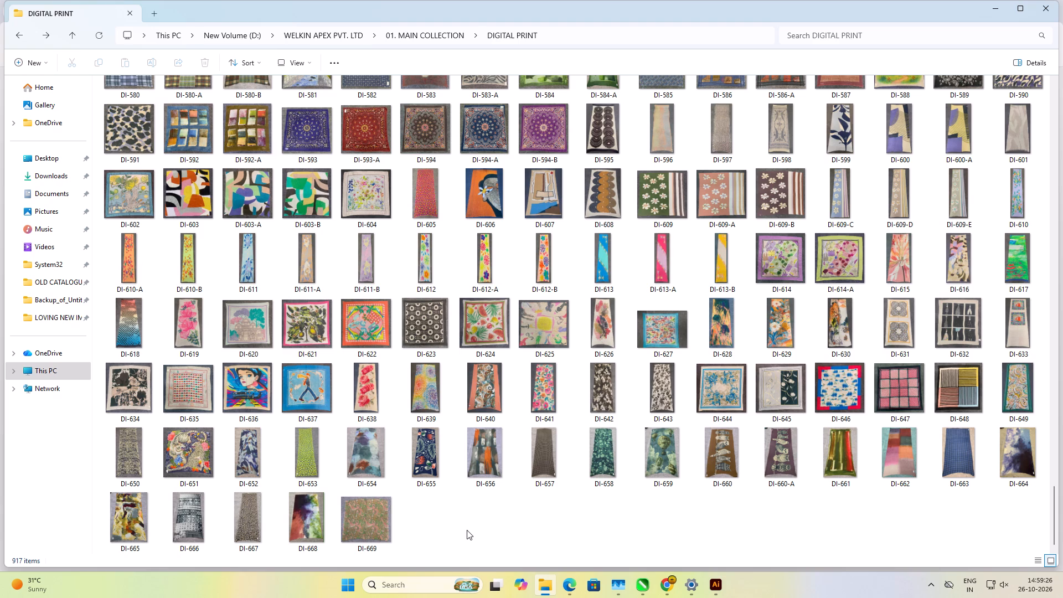
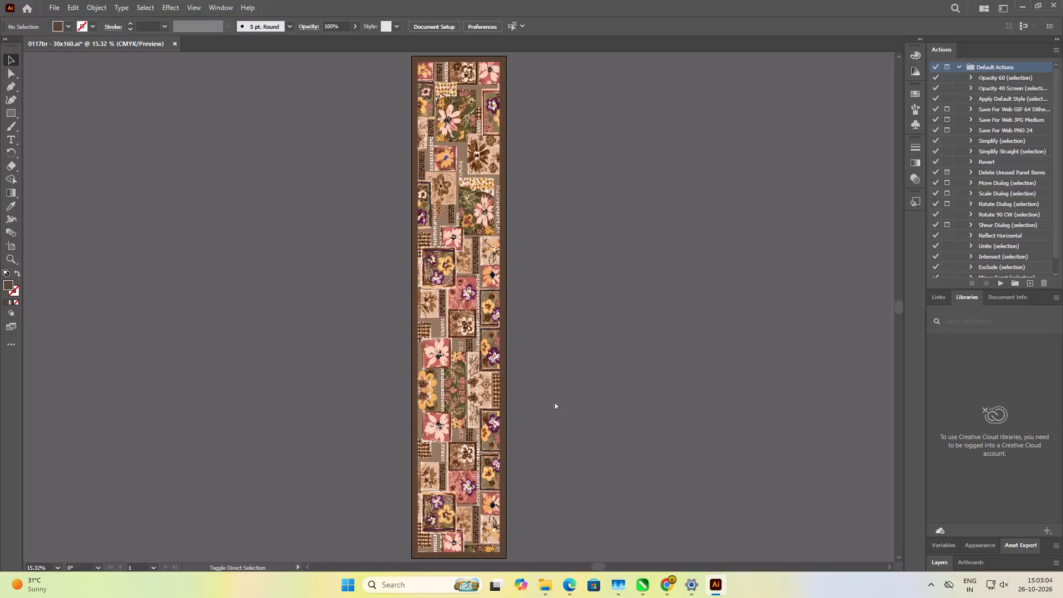
Save the 0117br - 30x160 artwork under its existing name.
key("ctrl+shift+s")
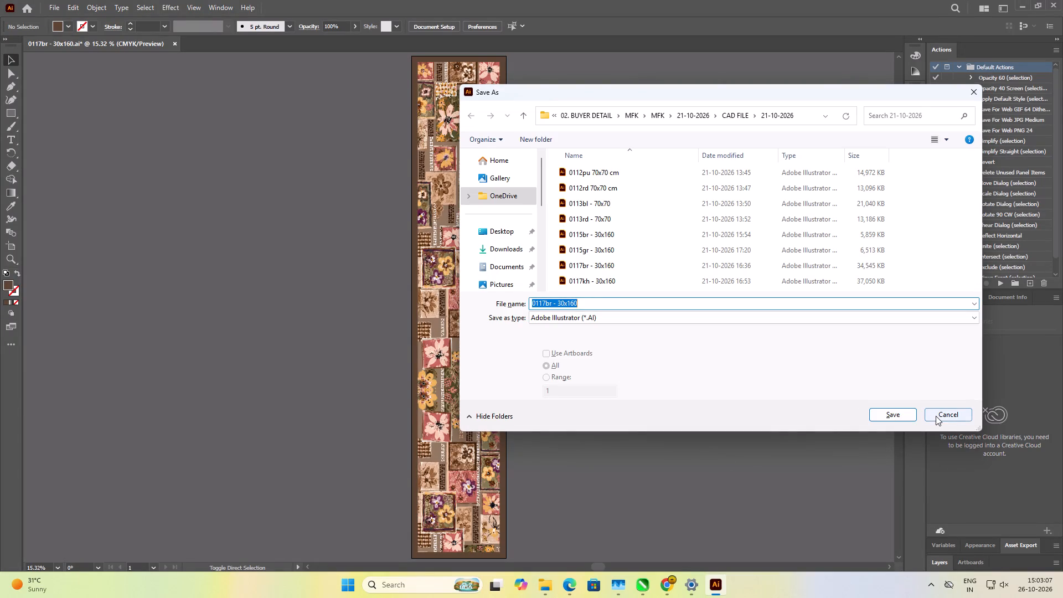
left_click(936, 416)
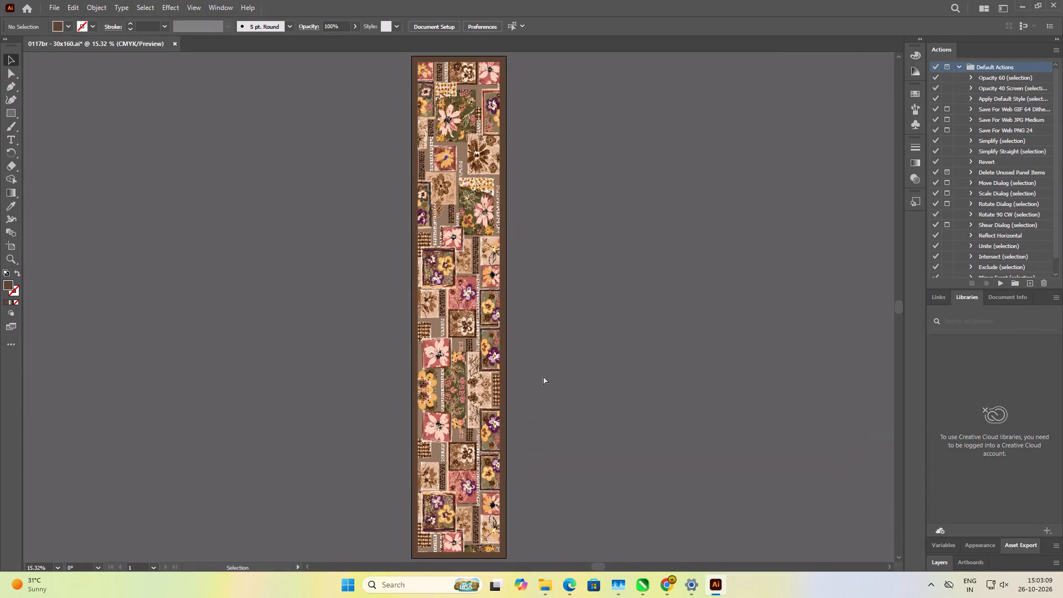
key("ctrl+s")
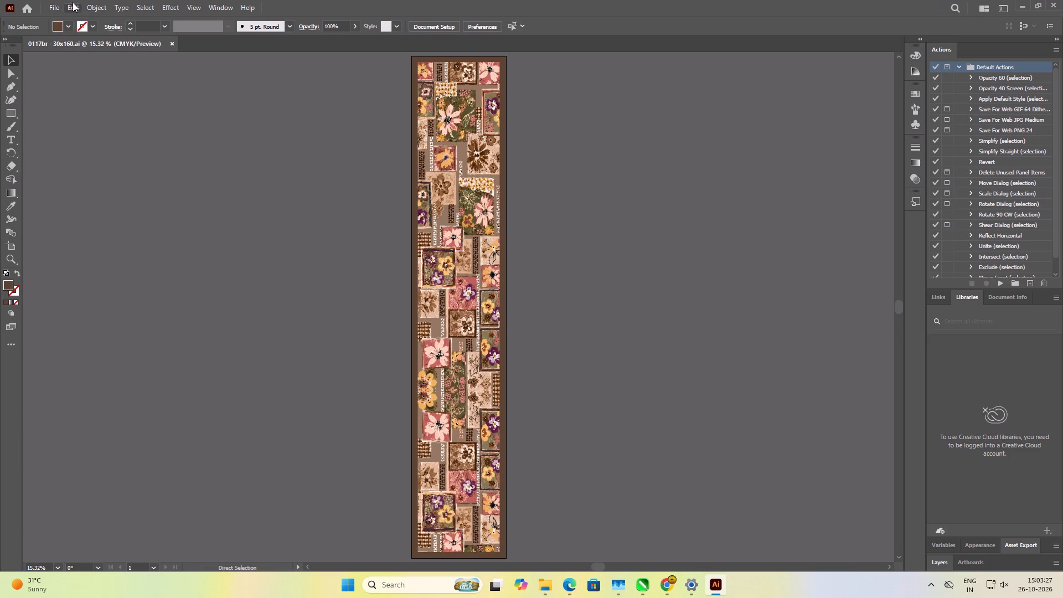
Start exporting the artwork and browse to MFK's 21-10-2026 > CAD FILE > 21-10-2026 folder in 02. BUYER DETAIL on drive D.
left_click(60, 0)
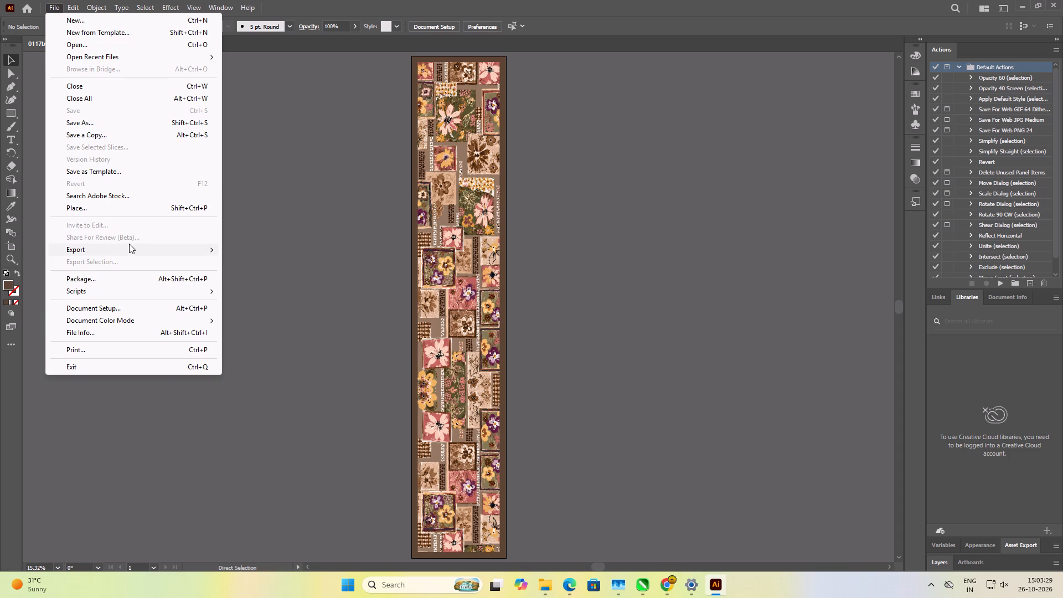
left_click(129, 244)
left_click(353, 266)
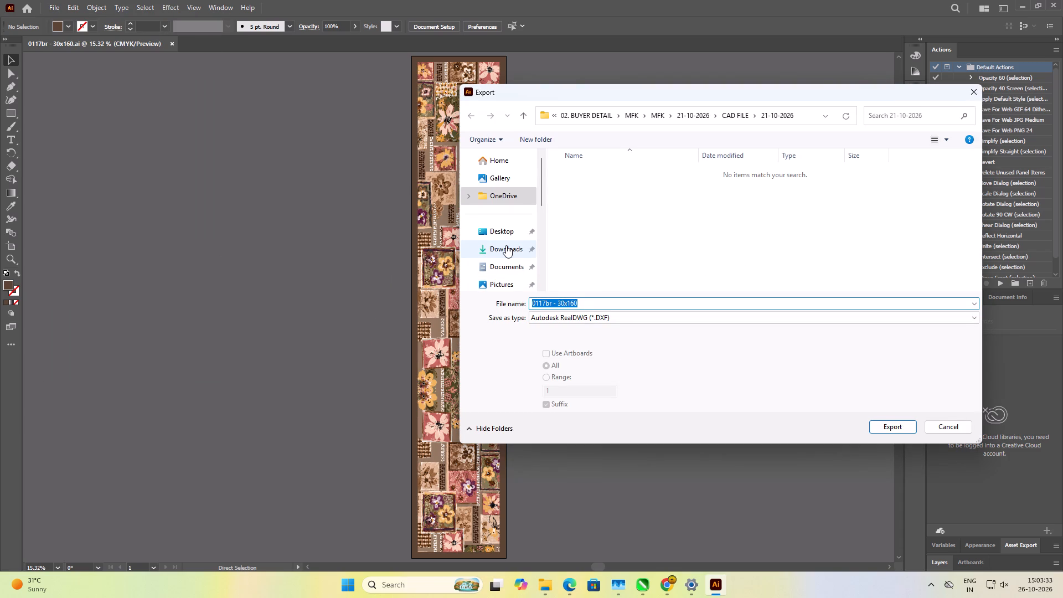
scroll(505, 277, "down", 6)
left_click(502, 243)
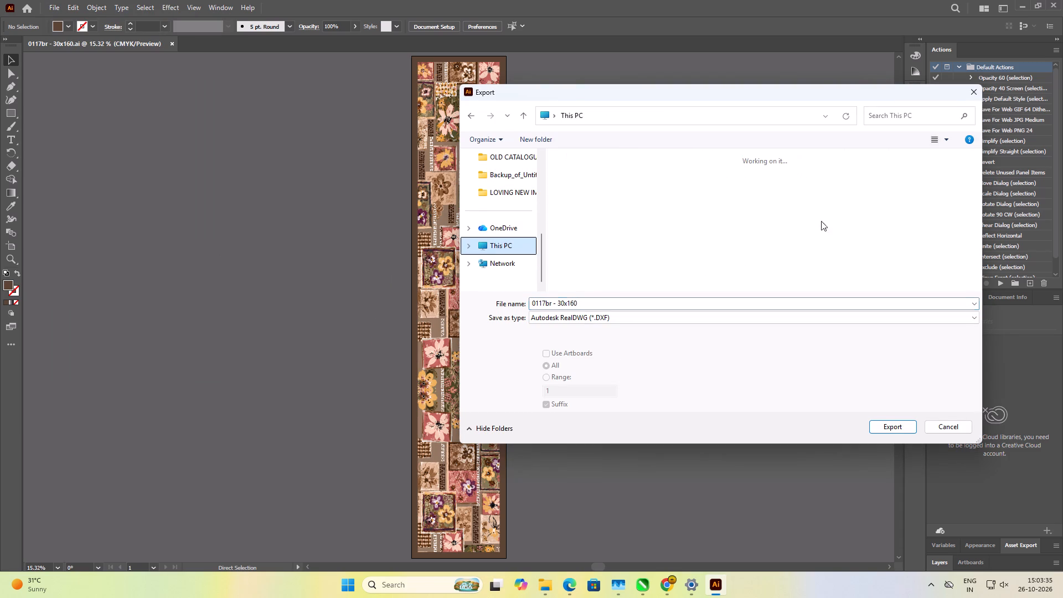
double_click(747, 192)
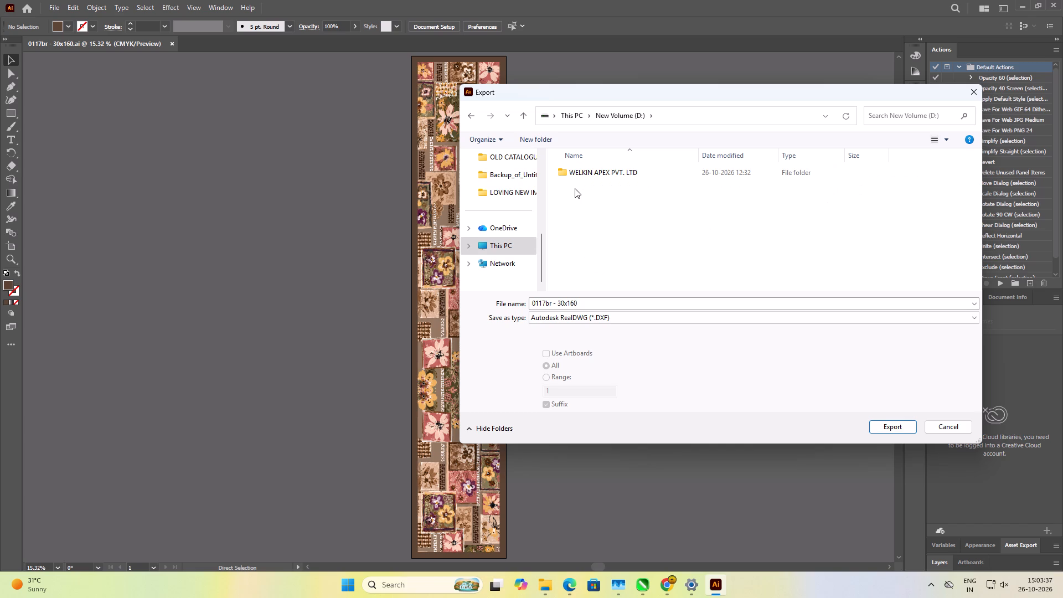
double_click(581, 178)
scroll(669, 216, "down", 1)
scroll(636, 198, "up", 2)
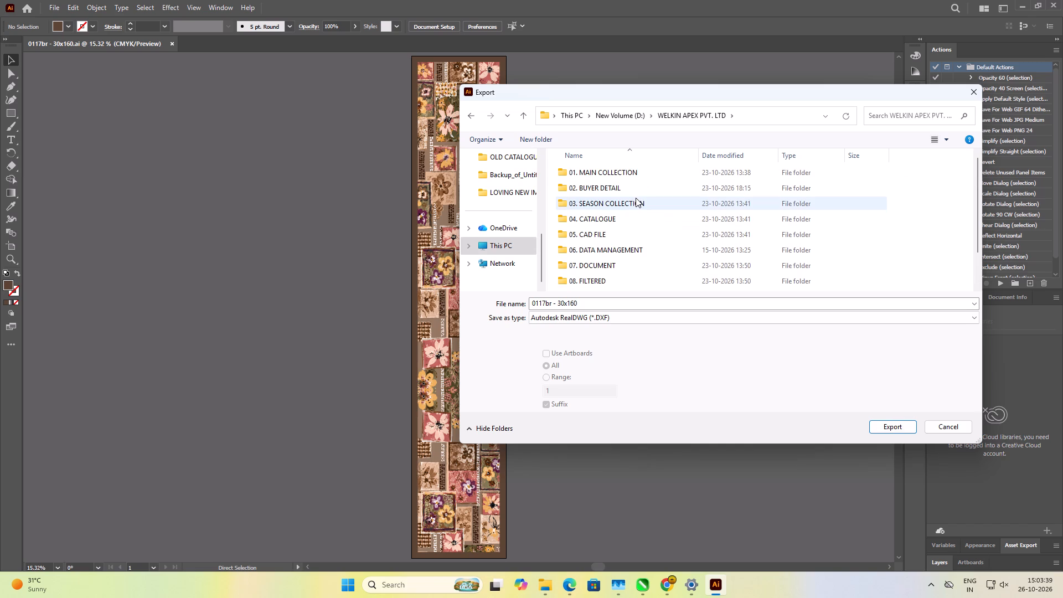
left_click(633, 185)
double_click(633, 193)
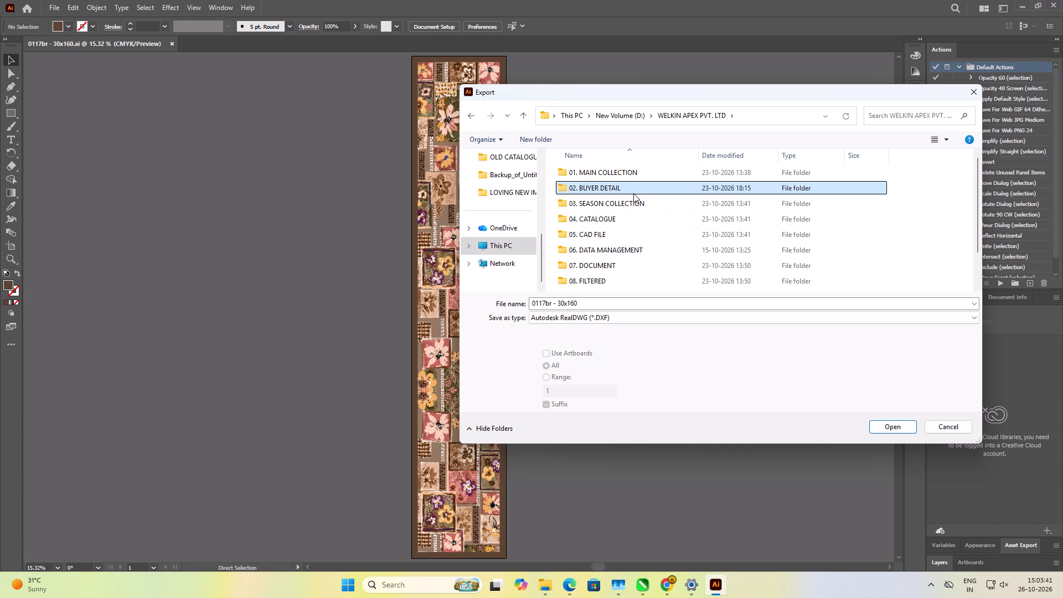
double_click(595, 174)
double_click(595, 174)
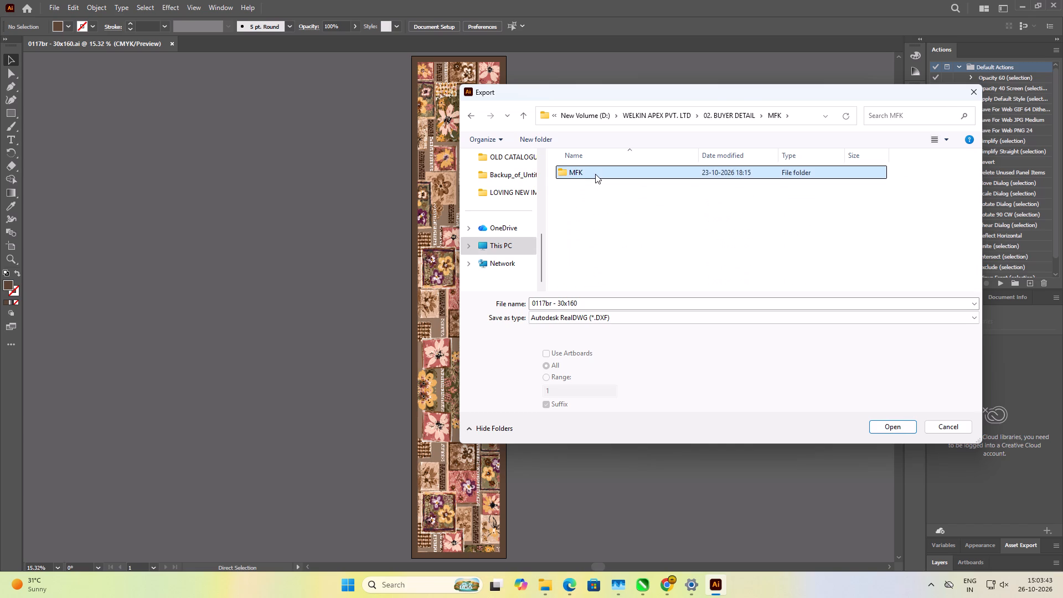
double_click(595, 174)
double_click(595, 174)
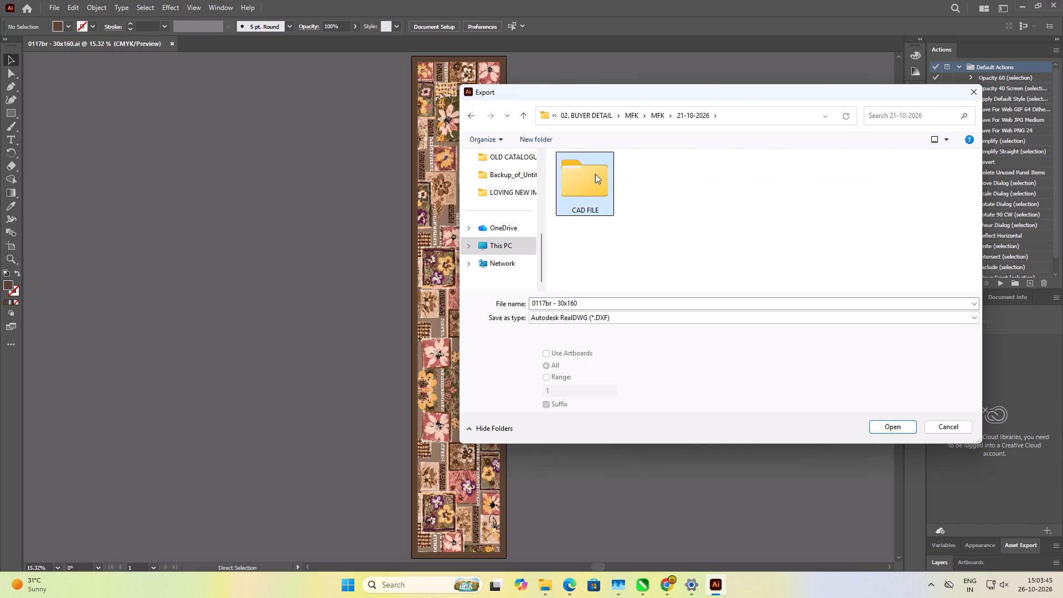
double_click(620, 176)
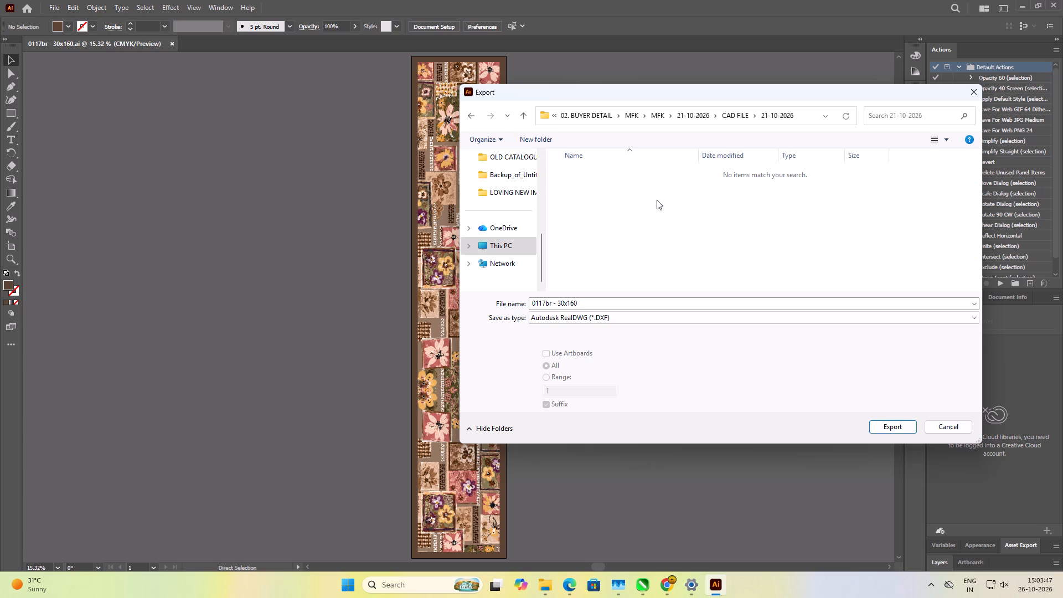
Export the artwork as JPEG named 0117br - 30x160, replacing the existing image and accepting the JPEG options.
left_click(627, 316)
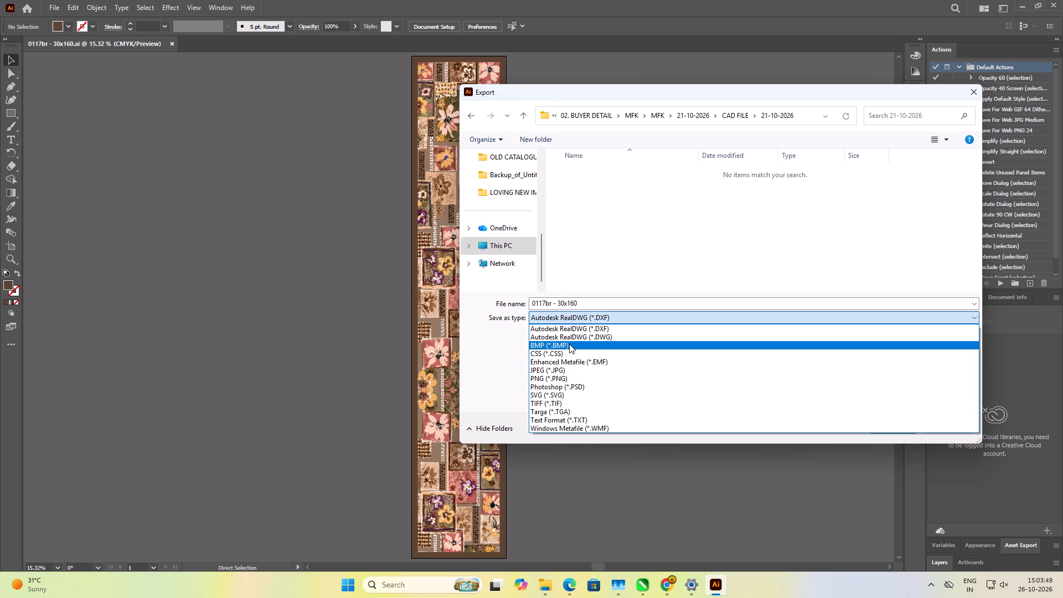
left_click(573, 372)
scroll(706, 243, "down", 6)
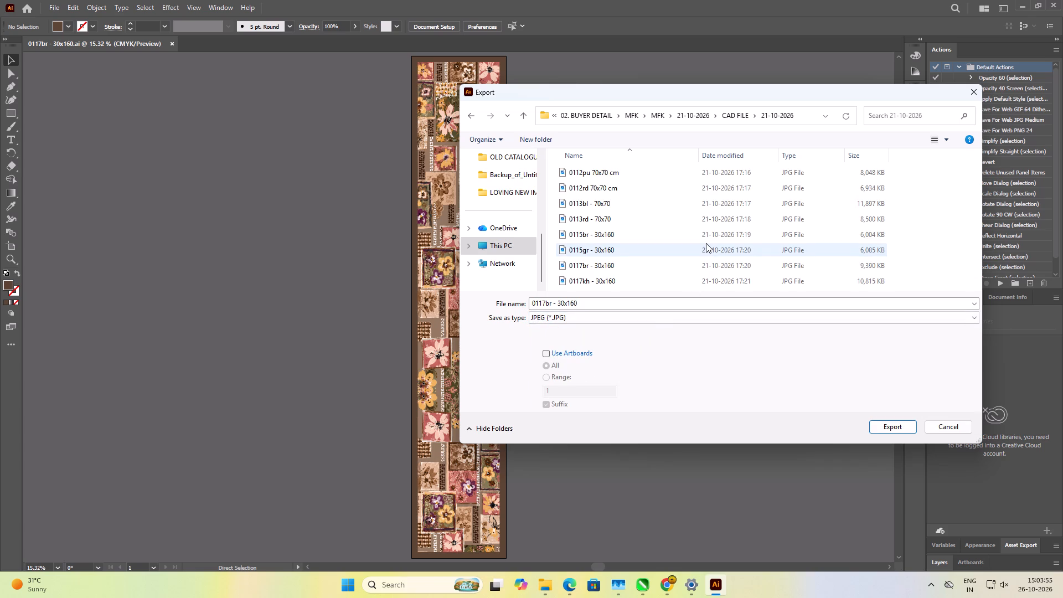
scroll(706, 243, "down", 5)
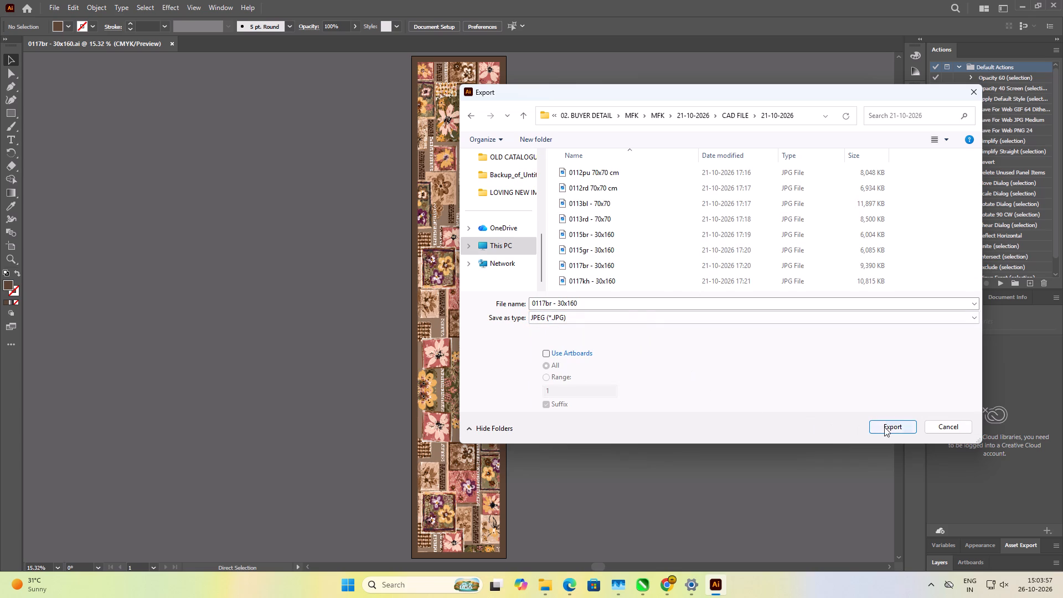
left_click(884, 427)
left_click(559, 334)
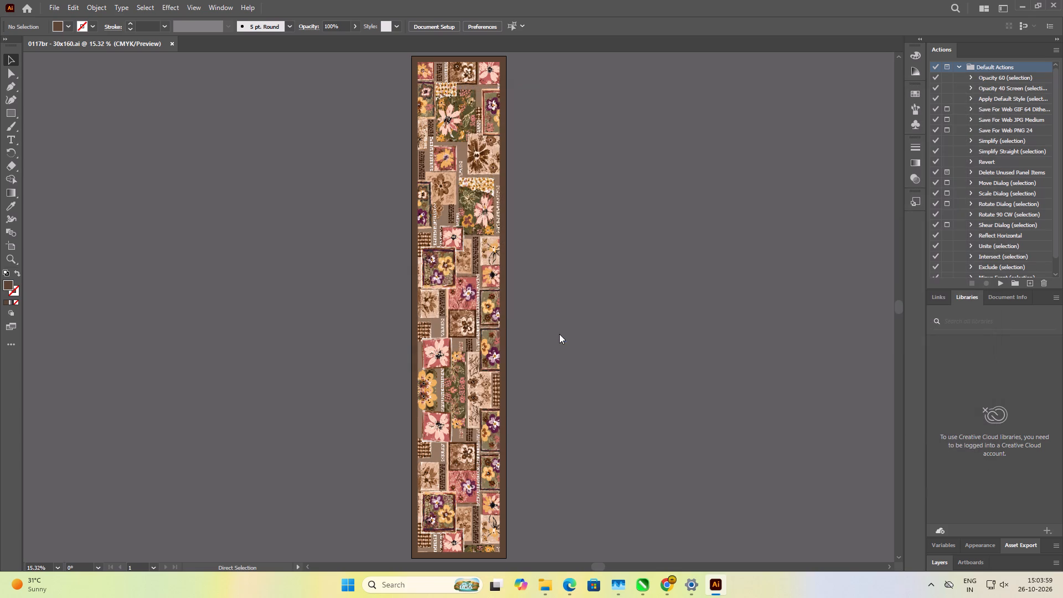
left_click(577, 447)
Close the 0117br - 30x160 document.
left_click(170, 42)
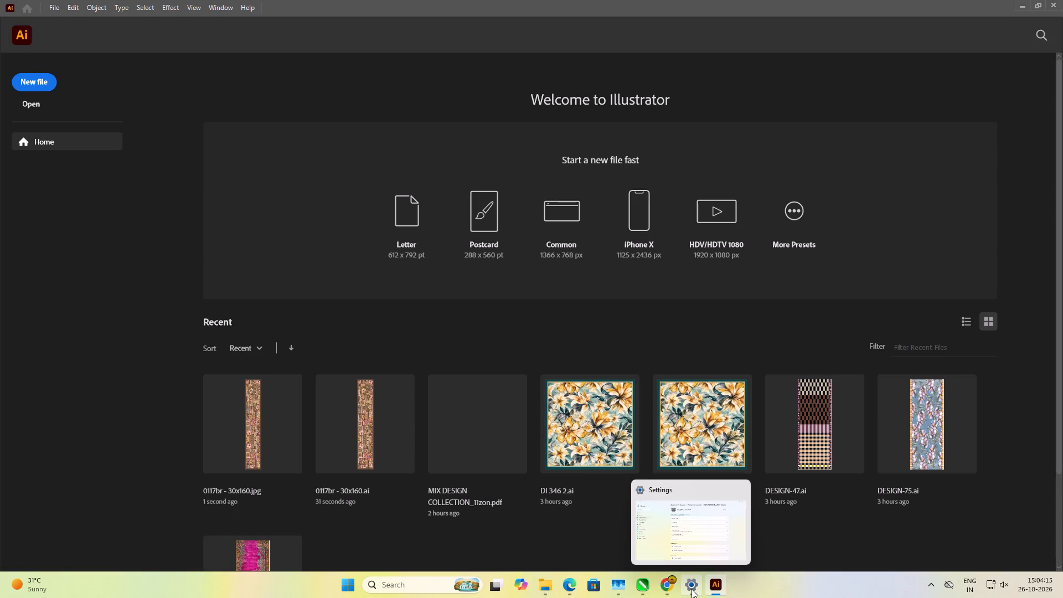
Switch to File Explorer and open MFK's 21-10-2026 > CAD FILE > 21-10-2026 folder under 02. BUYER DETAIL on drive D.
left_click(551, 592)
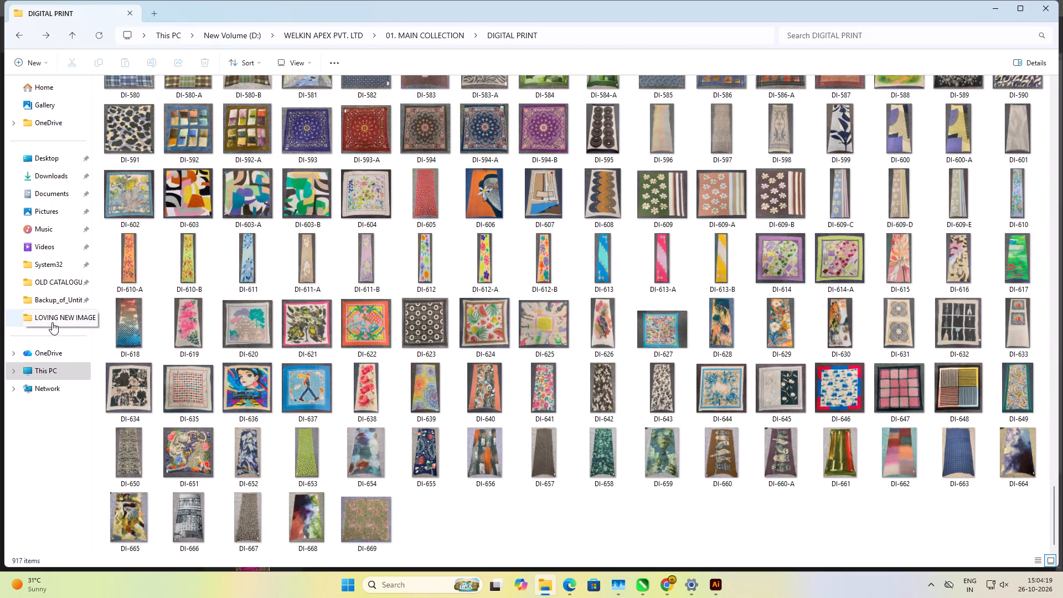
left_click(56, 367)
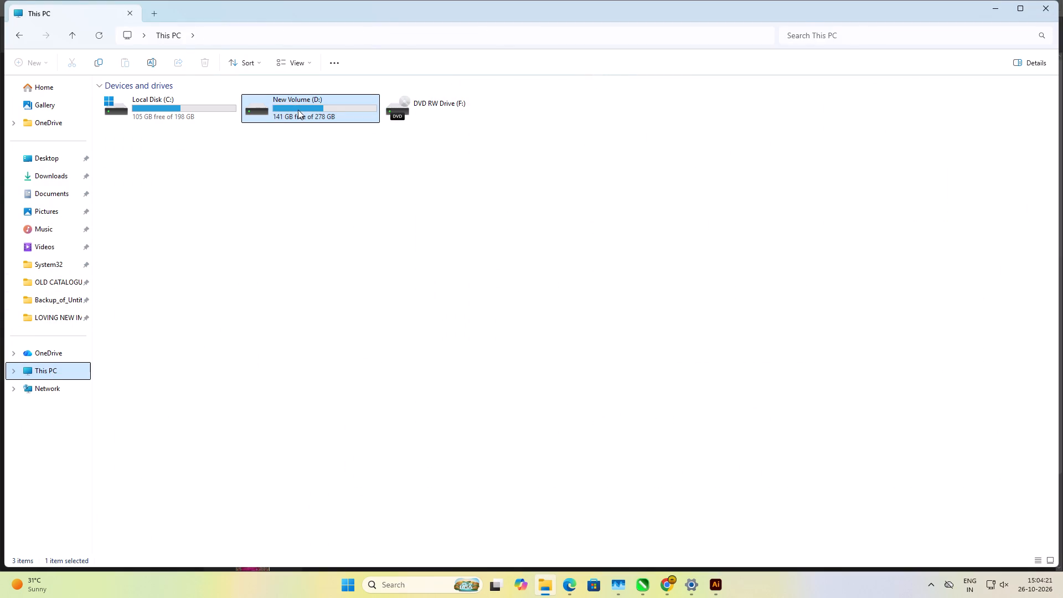
double_click(297, 110)
left_click(179, 109)
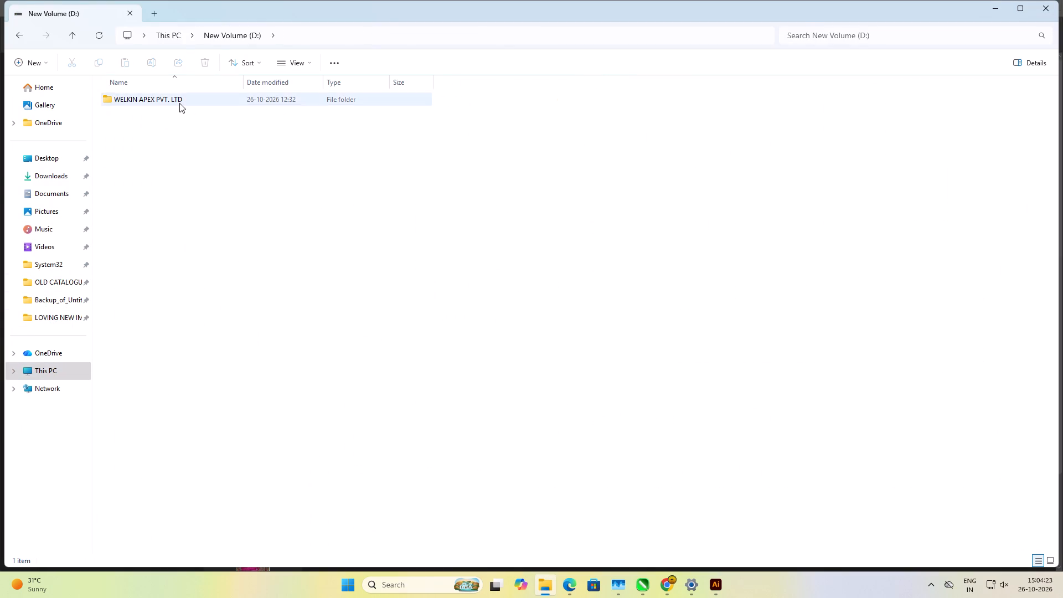
double_click(179, 103)
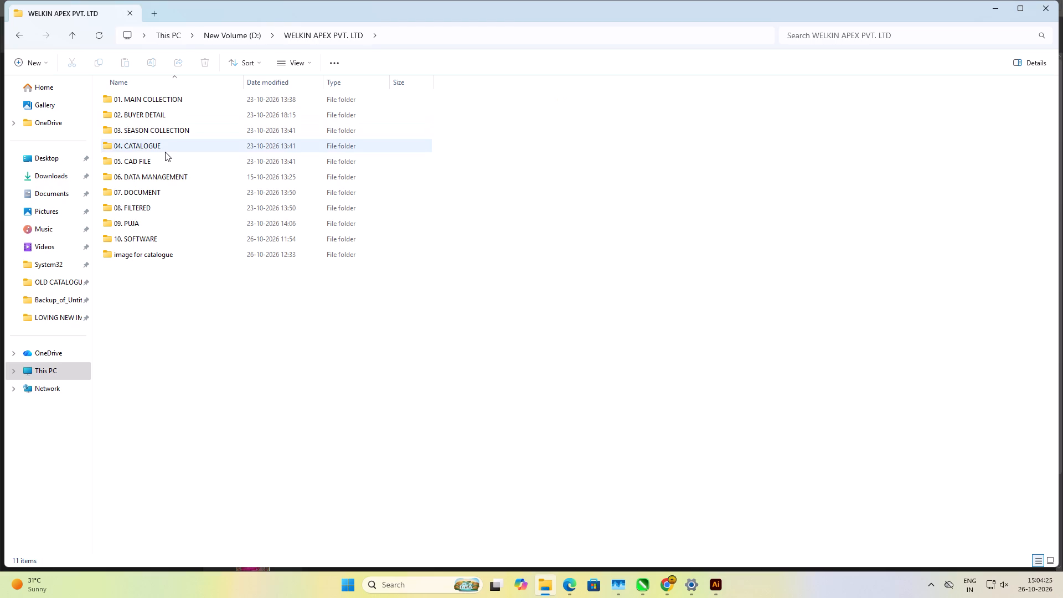
double_click(173, 114)
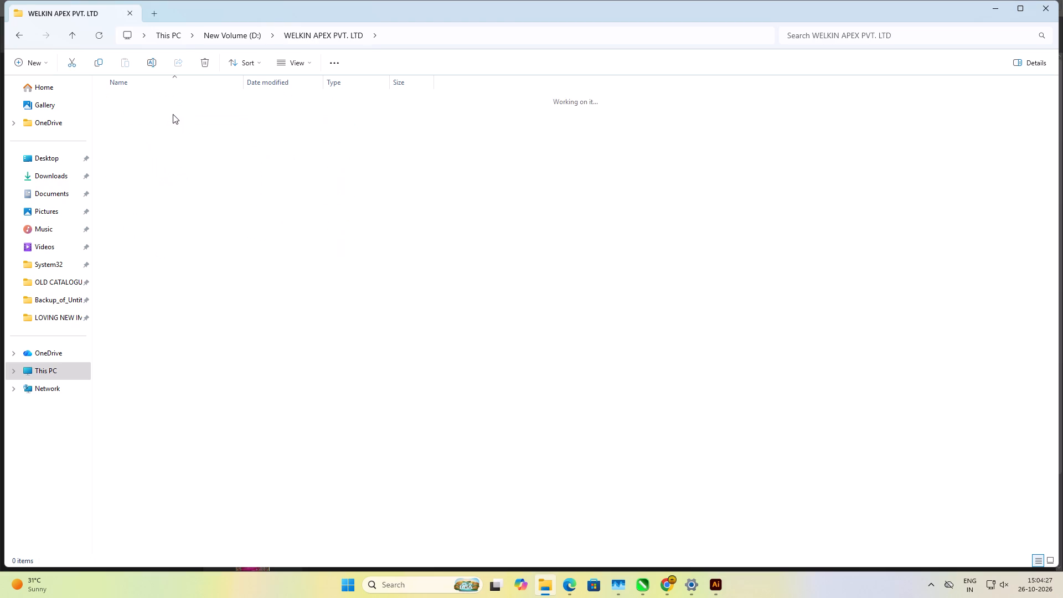
double_click(173, 105)
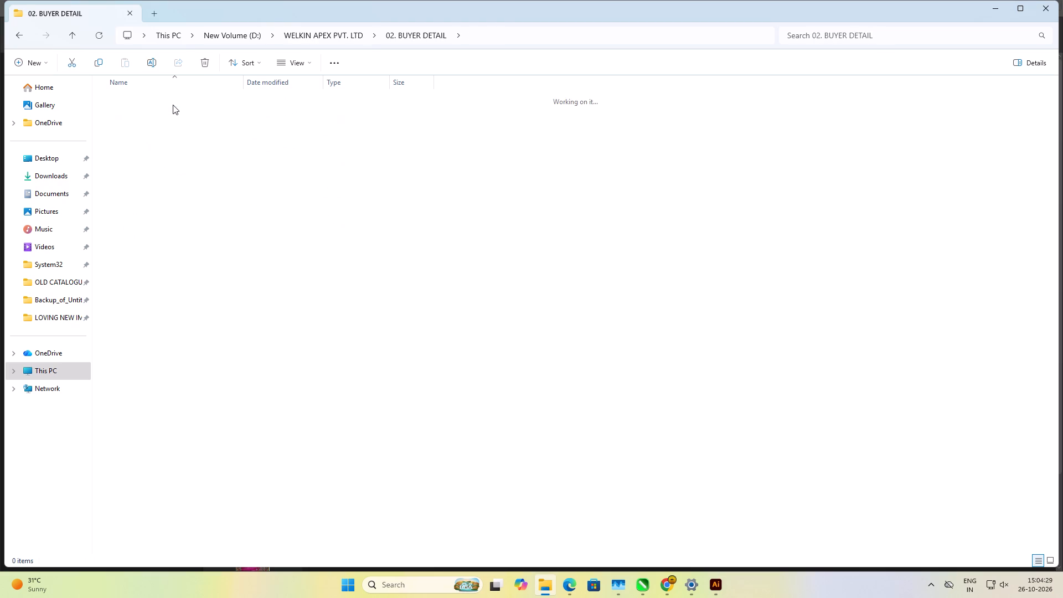
double_click(173, 105)
double_click(173, 105)
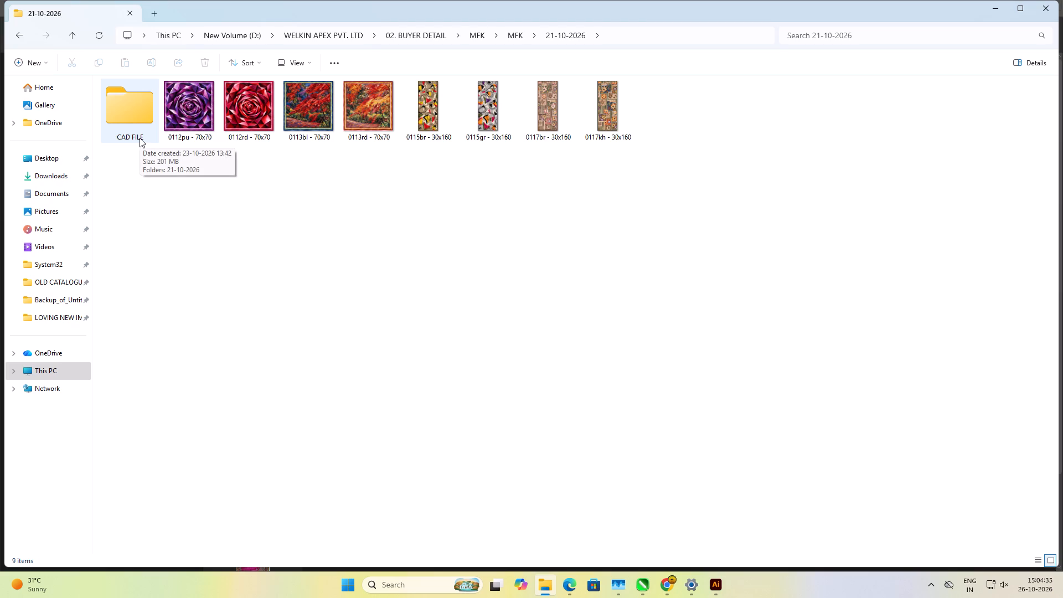
left_click(140, 138)
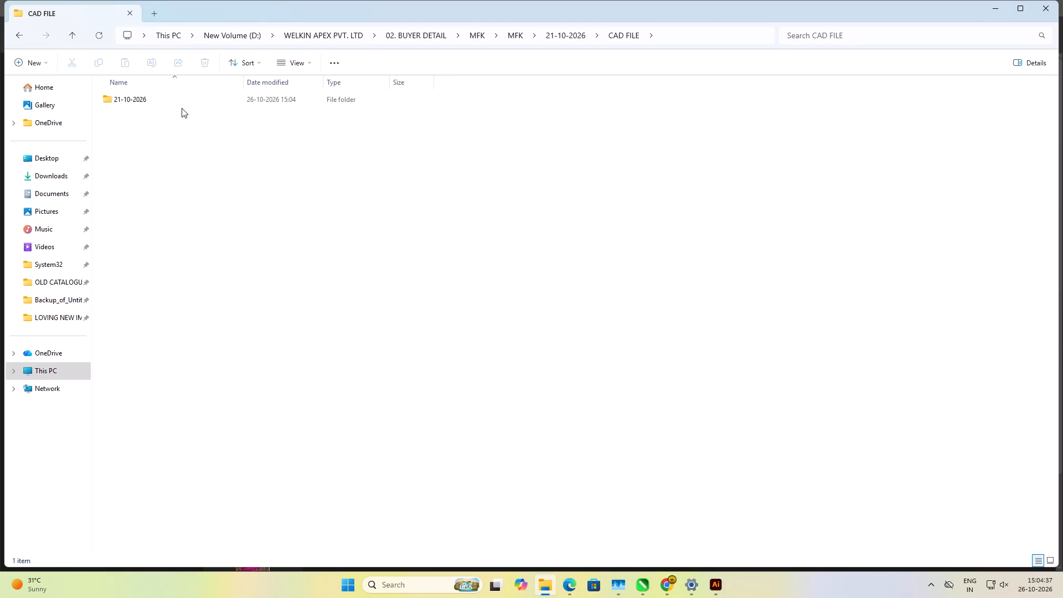
double_click(182, 108)
double_click(182, 104)
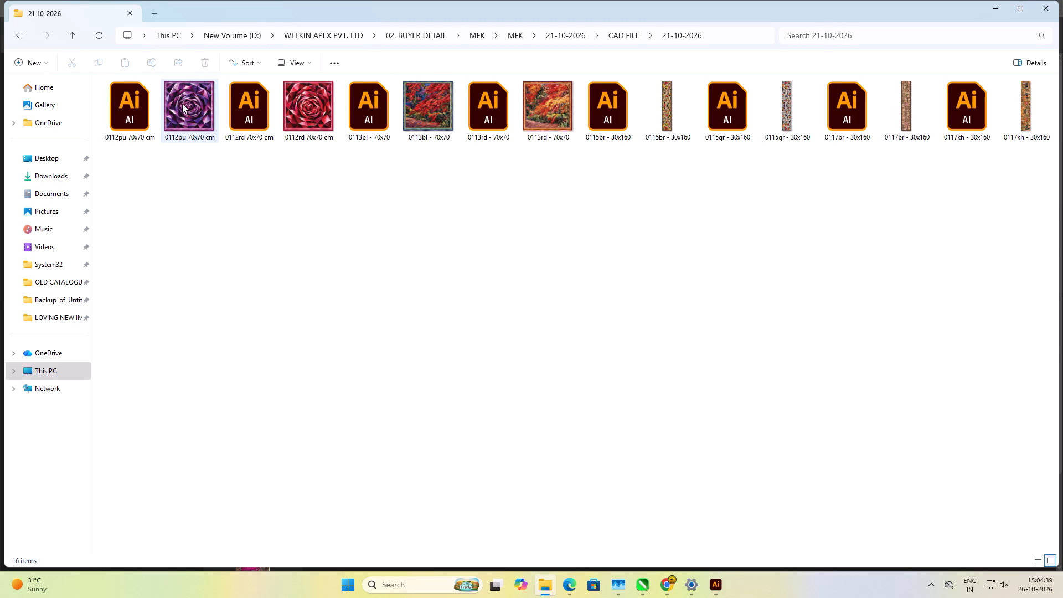
View the exported 0117br - 30x160 JPEG to check it, and close the image viewer.
left_click(621, 312)
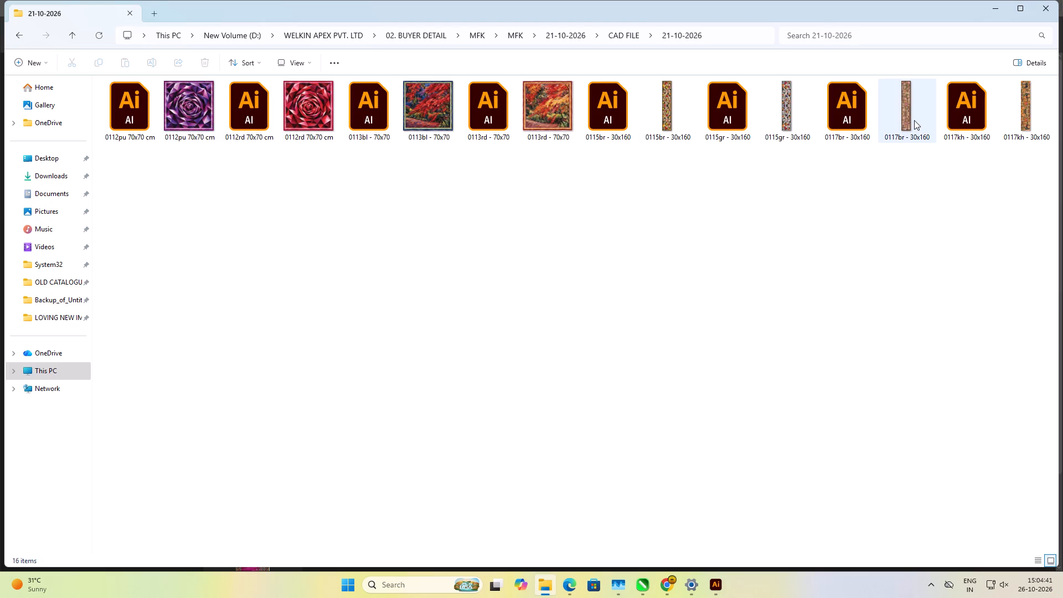
double_click(914, 120)
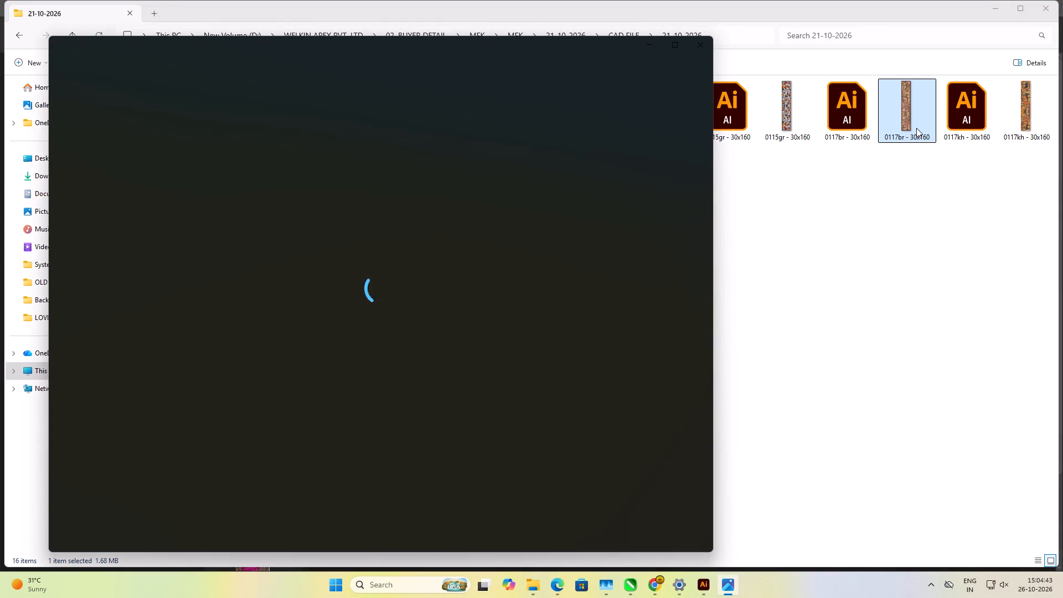
left_click(706, 41)
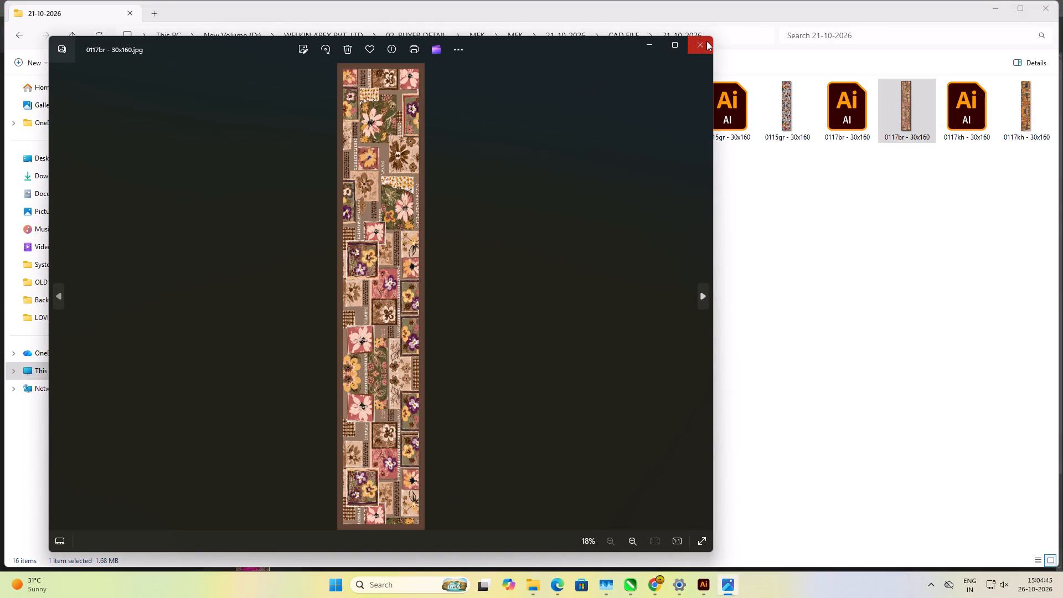
Open the 0117kh - 30x160 Illustrator file from the same folder.
left_click(1039, 111)
double_click(963, 116)
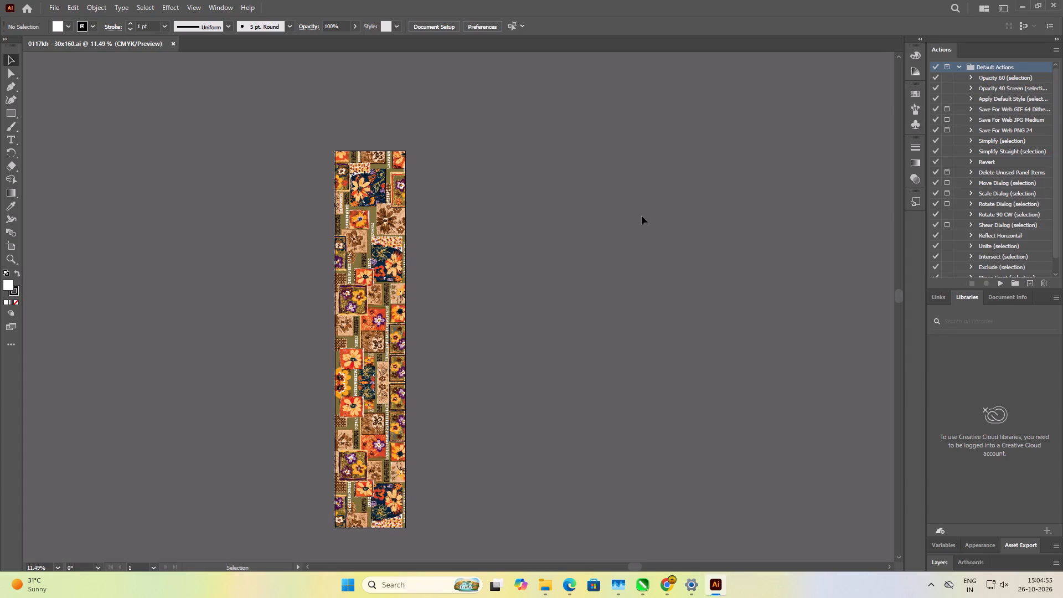
Resize the floral patchwork pattern group to 26 cm wide and 156 cm high.
left_click(395, 219)
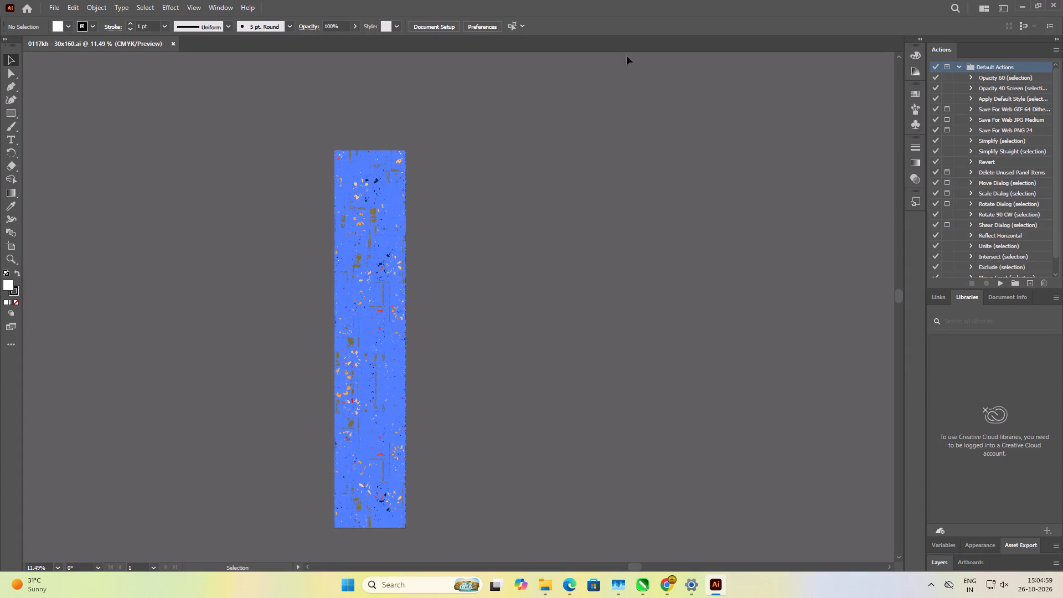
left_click_drag(715, 26, 659, 28)
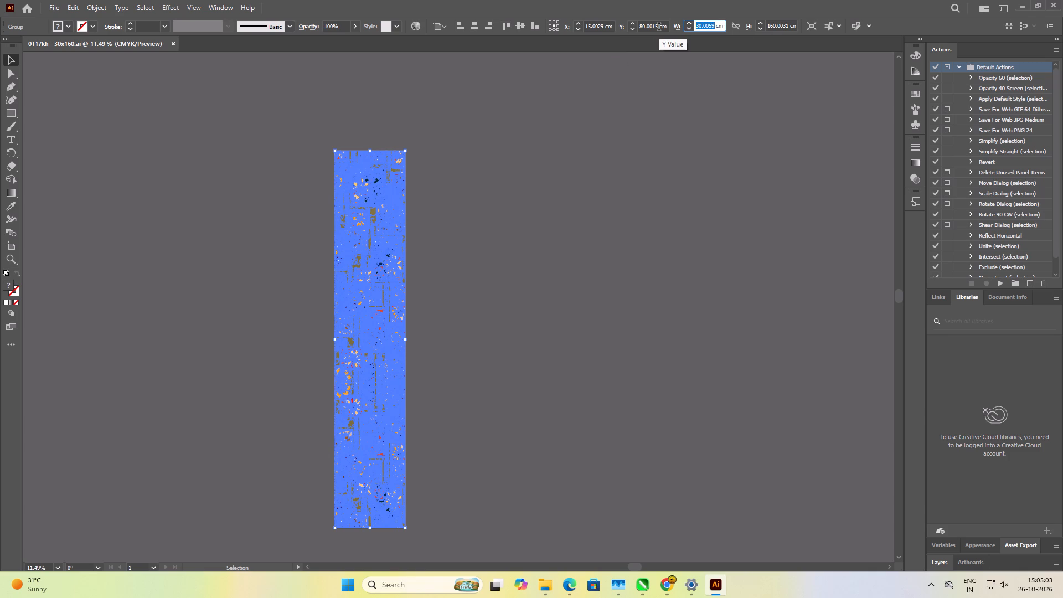
type("26")
left_click(768, 26)
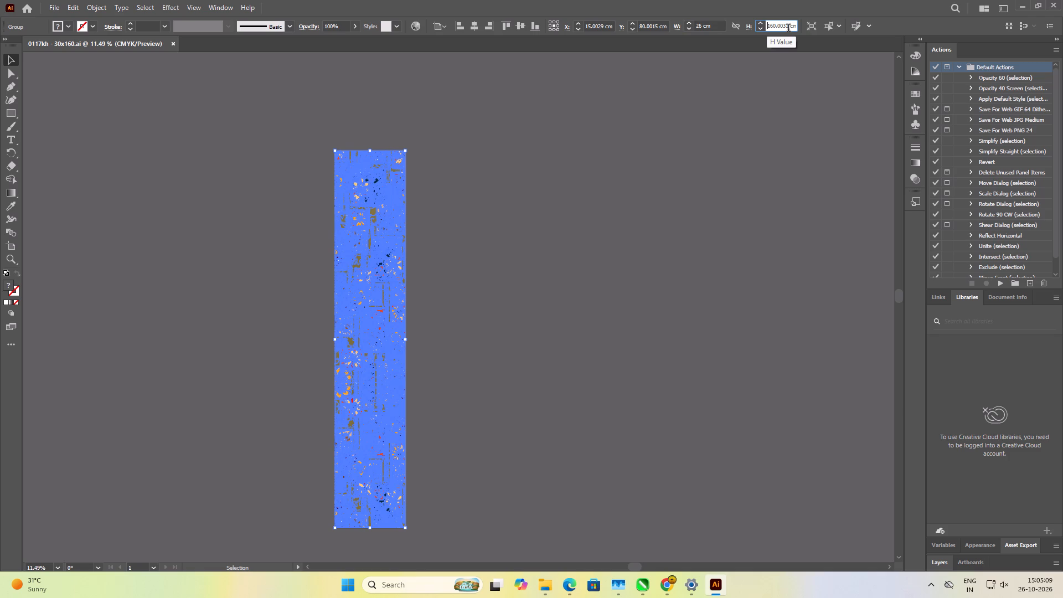
key("ctrl+a")
type("156")
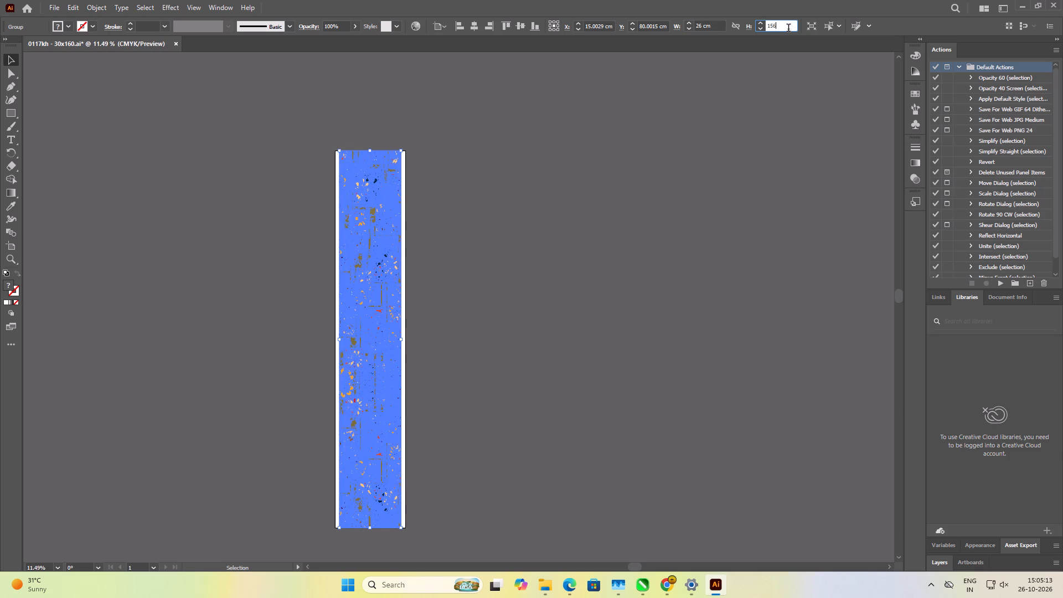
key("Return")
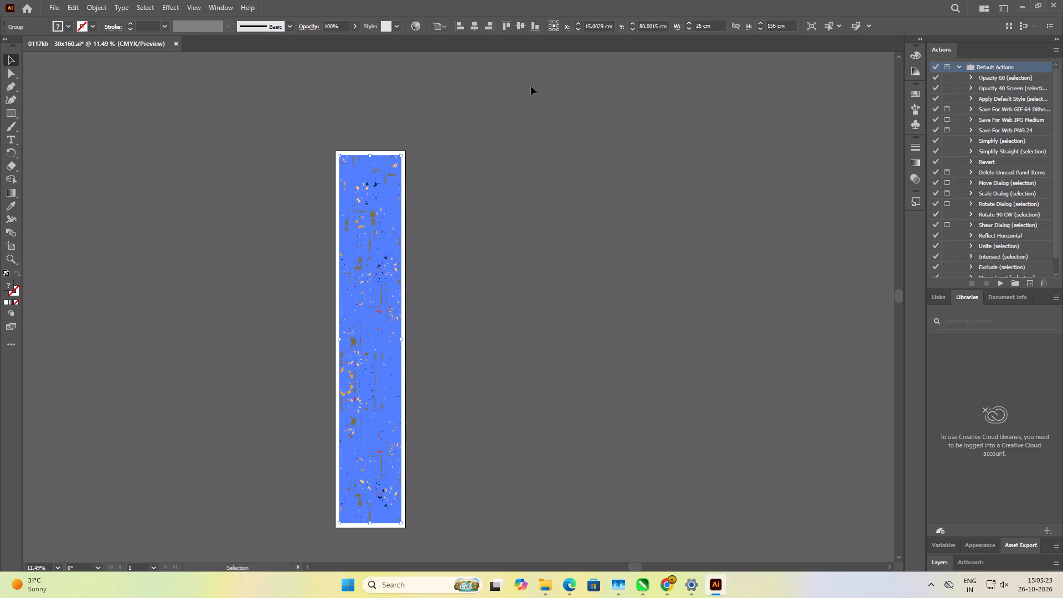
left_click(519, 99)
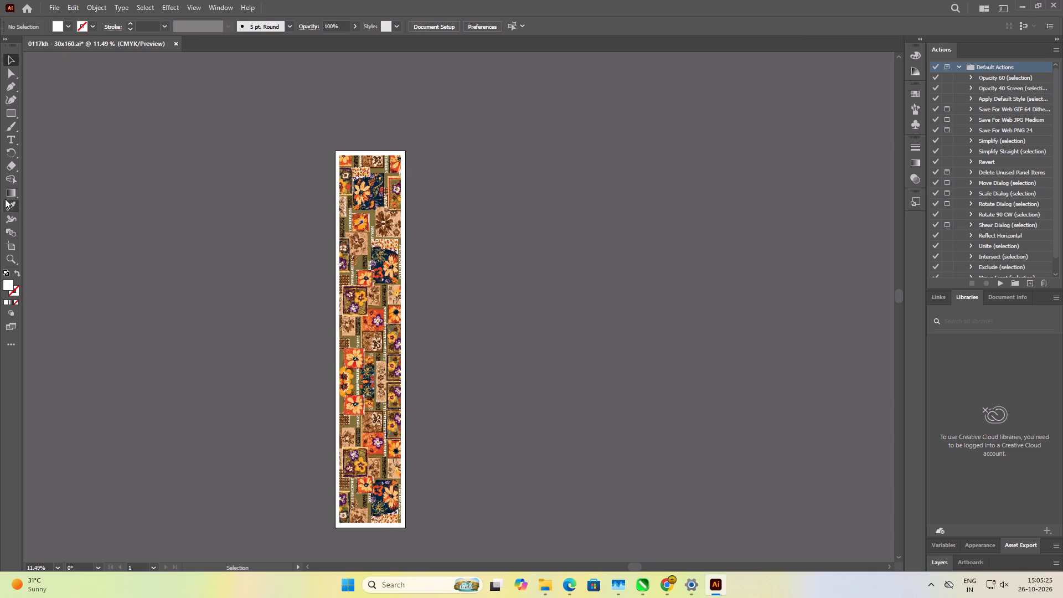
Create a 30 x 160 cm rectangle overlapping the artboard and leave it deselected.
left_click(12, 115)
left_click(313, 155)
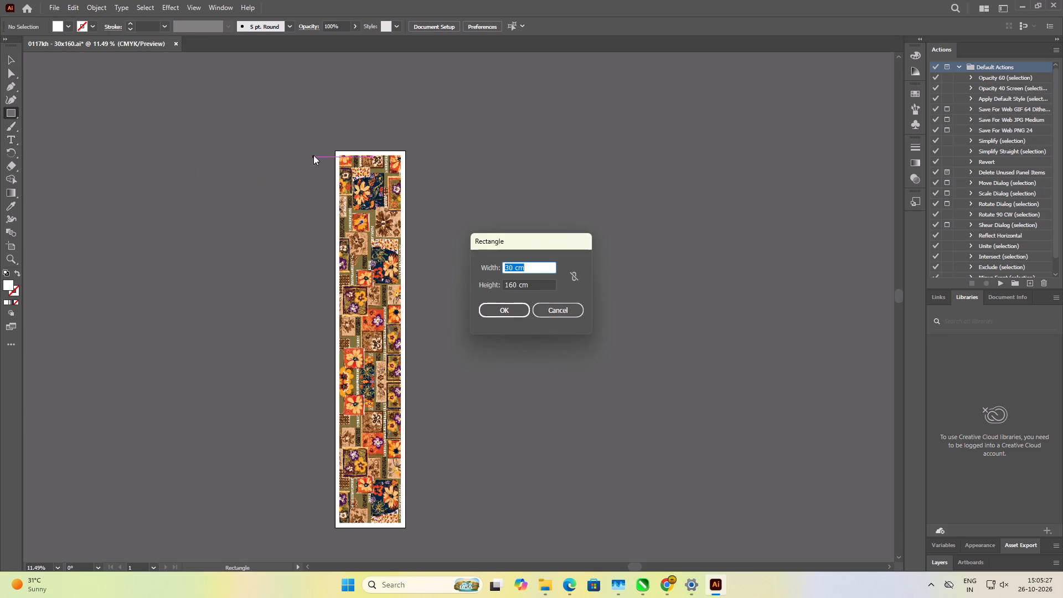
left_click(525, 307)
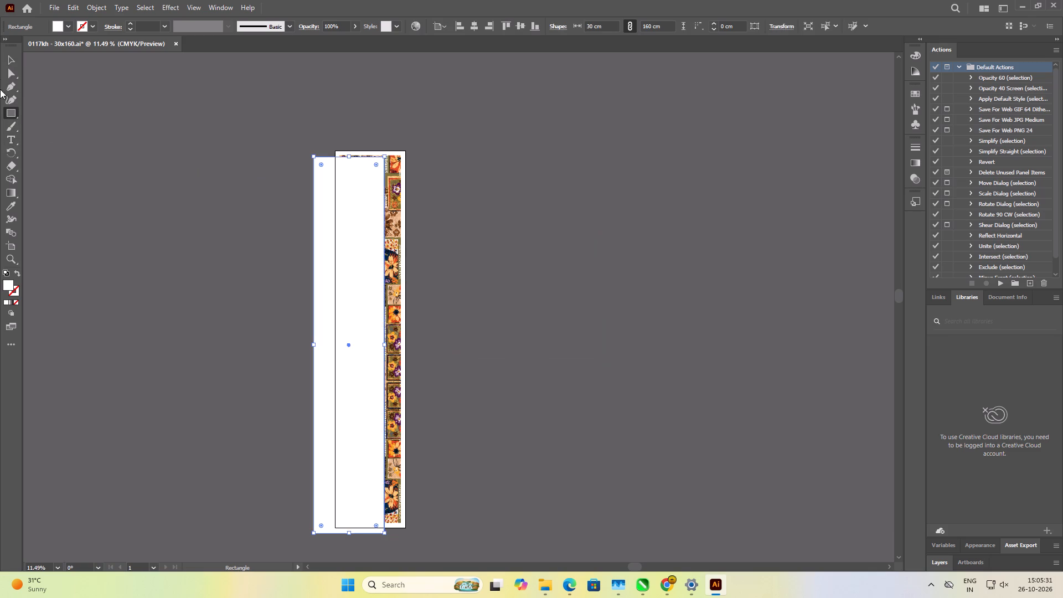
left_click(9, 55)
left_click(108, 164)
Place the 0117kh - 30x160 reference image from MFK's outer 21-10-2026 folder as a linked file on the canvas beside the artboard.
key("ctrl+shift+p")
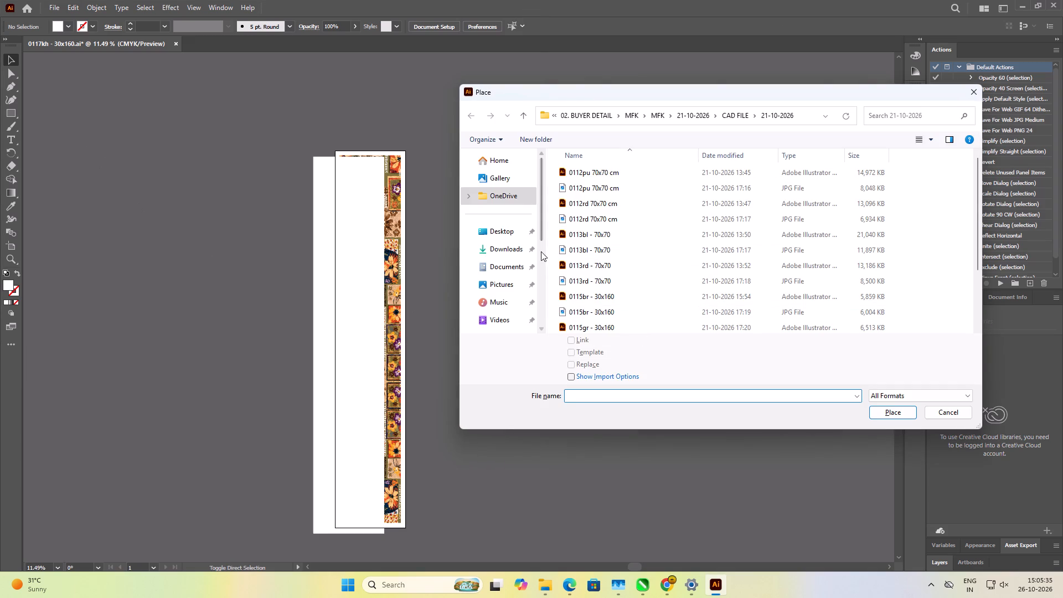
scroll(590, 267, "down", 11)
left_click(683, 329)
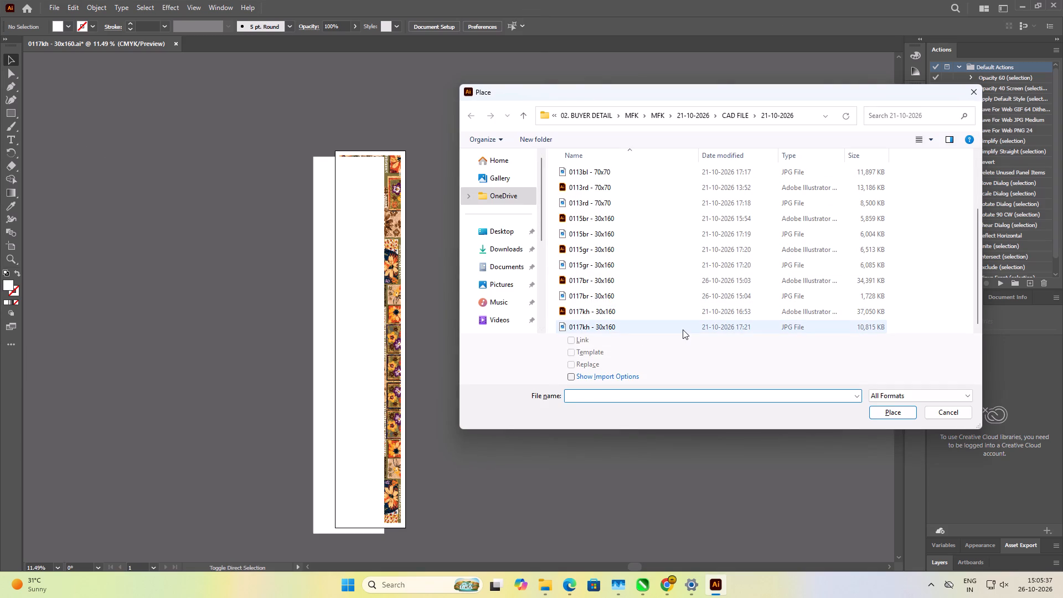
key("ctrl+shift+2")
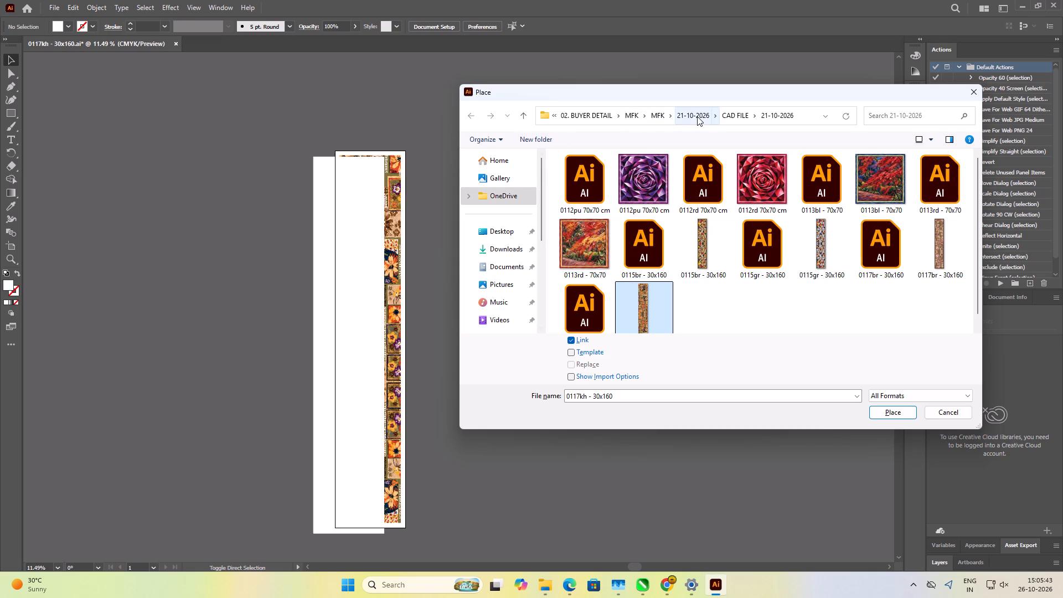
left_click(652, 116)
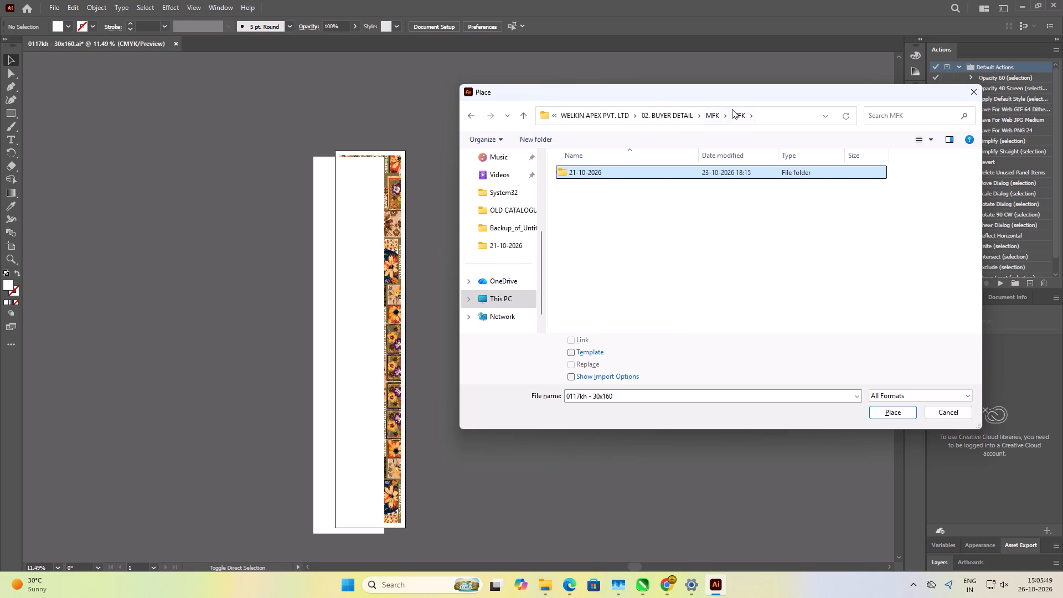
left_click(710, 118)
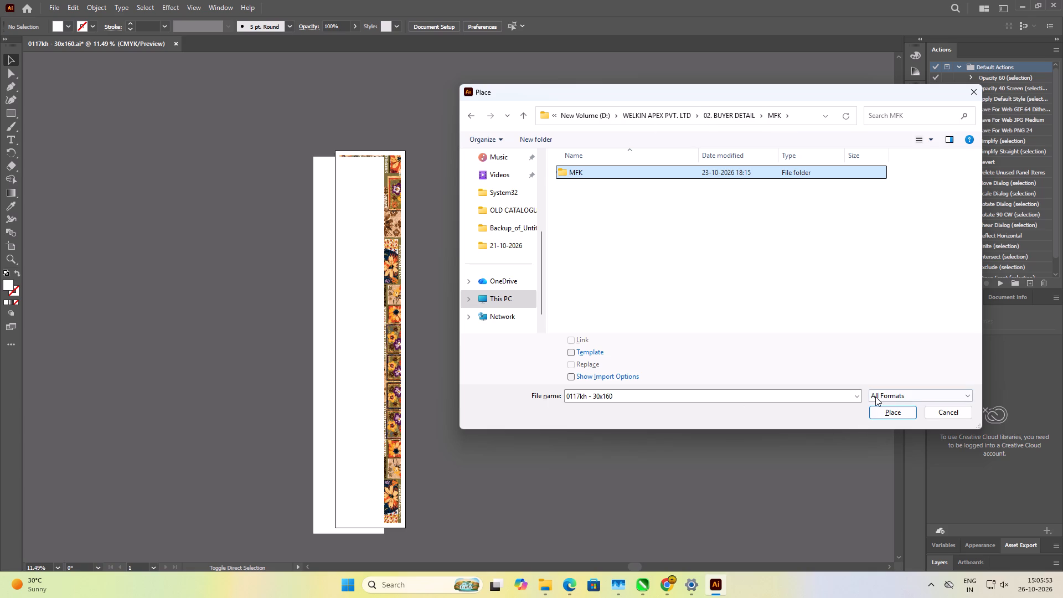
left_click(853, 395)
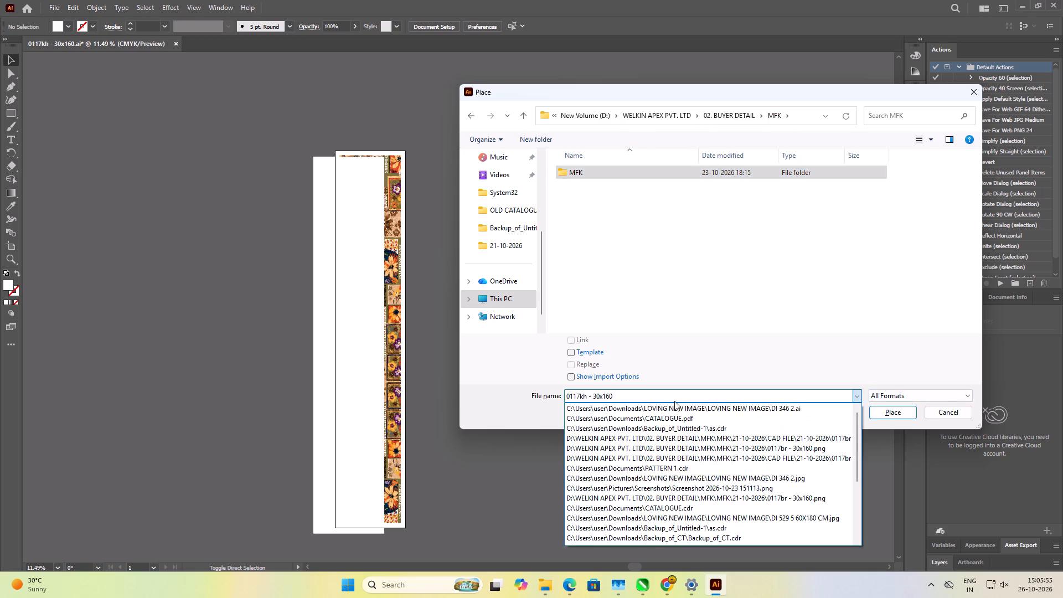
left_click_drag(648, 396, 534, 397)
key("BackSpace")
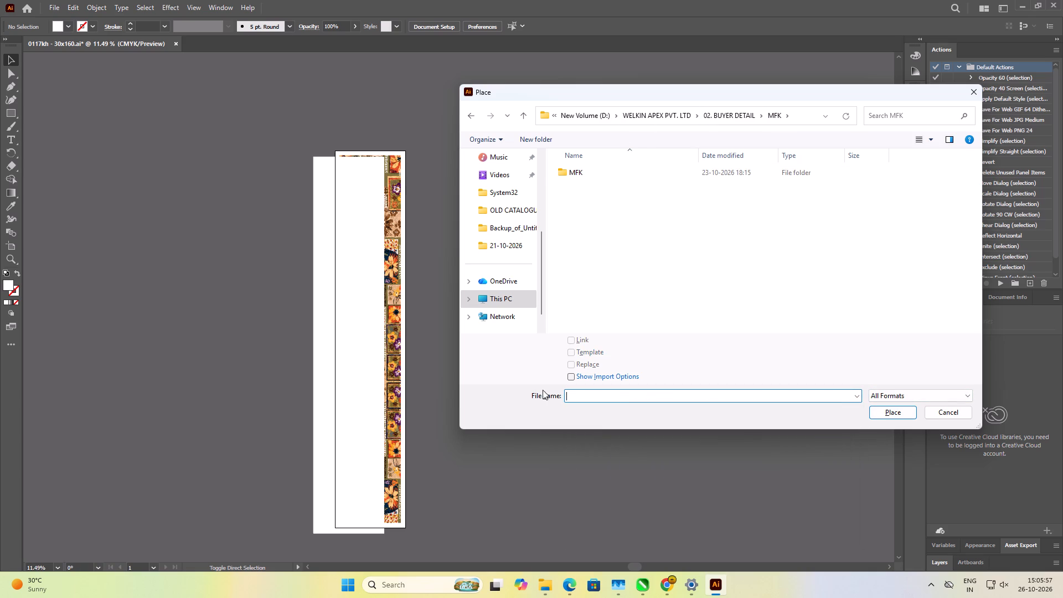
left_click(652, 266)
left_click(592, 181)
double_click(592, 173)
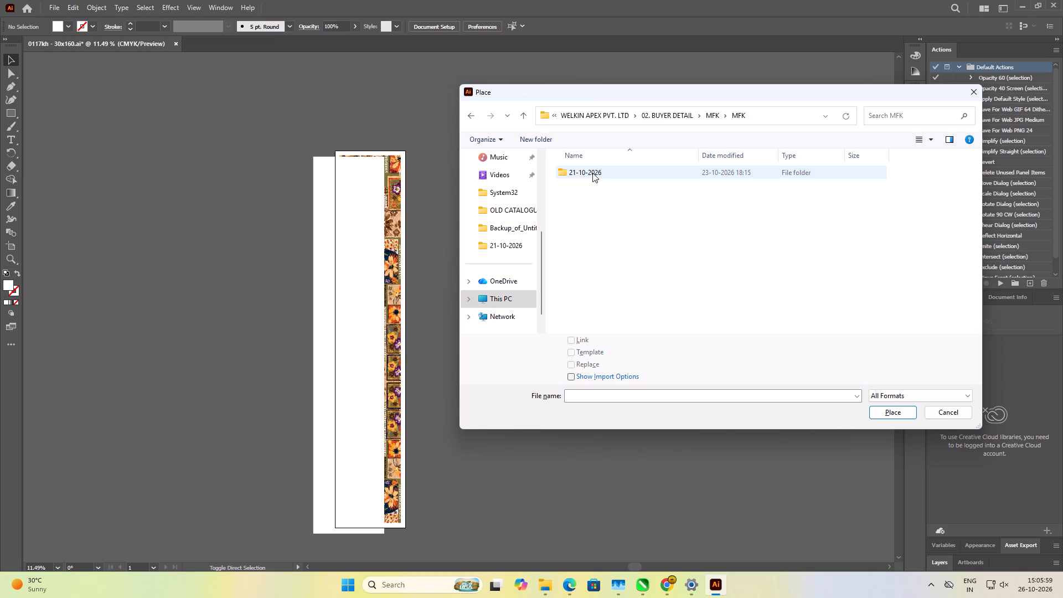
double_click(592, 173)
left_click(722, 282)
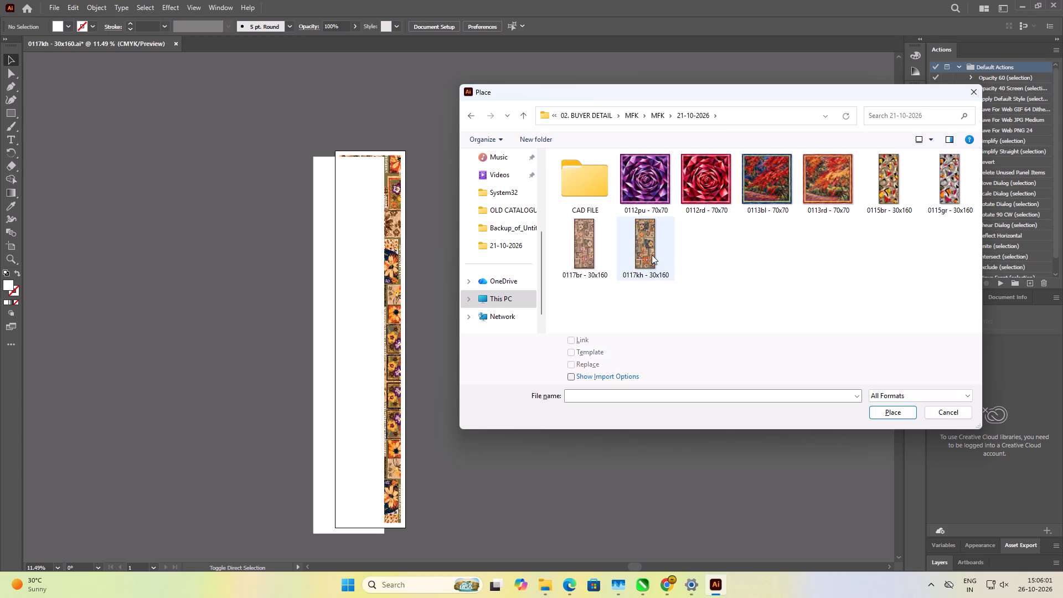
left_click(650, 251)
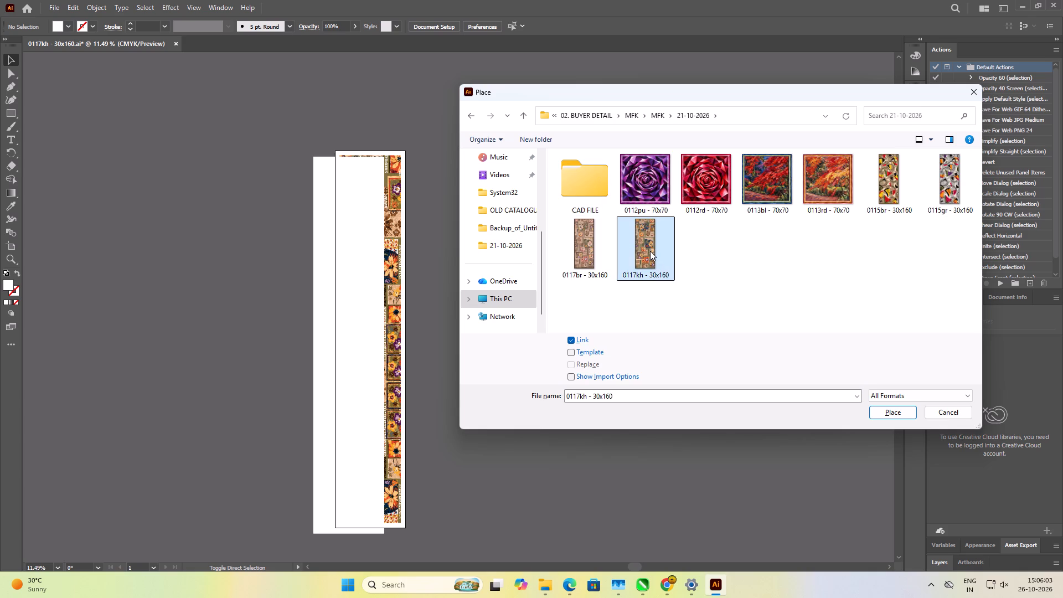
left_click(897, 418)
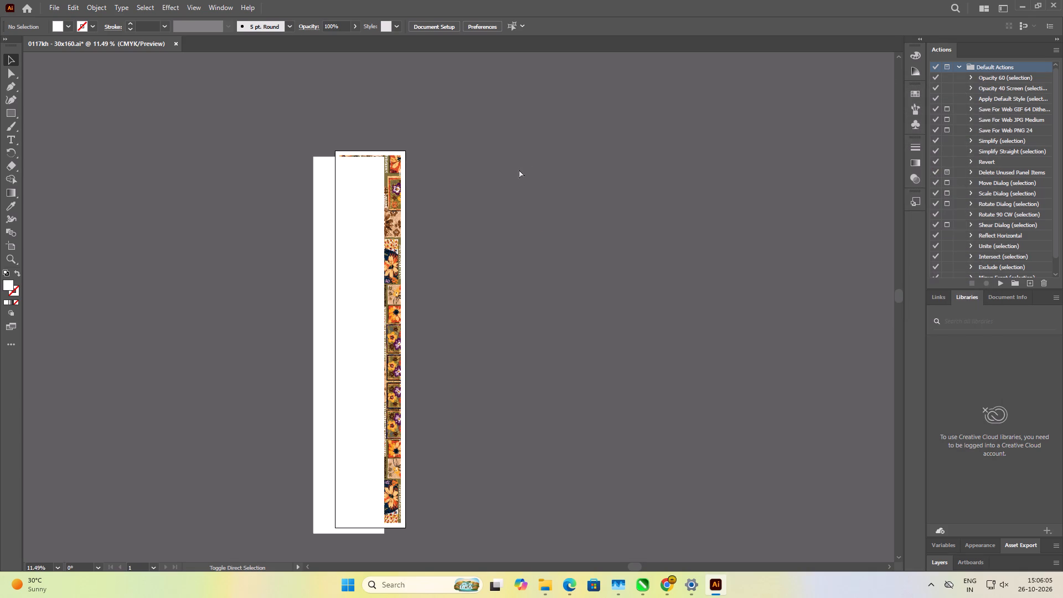
left_click_drag(468, 148, 732, 425)
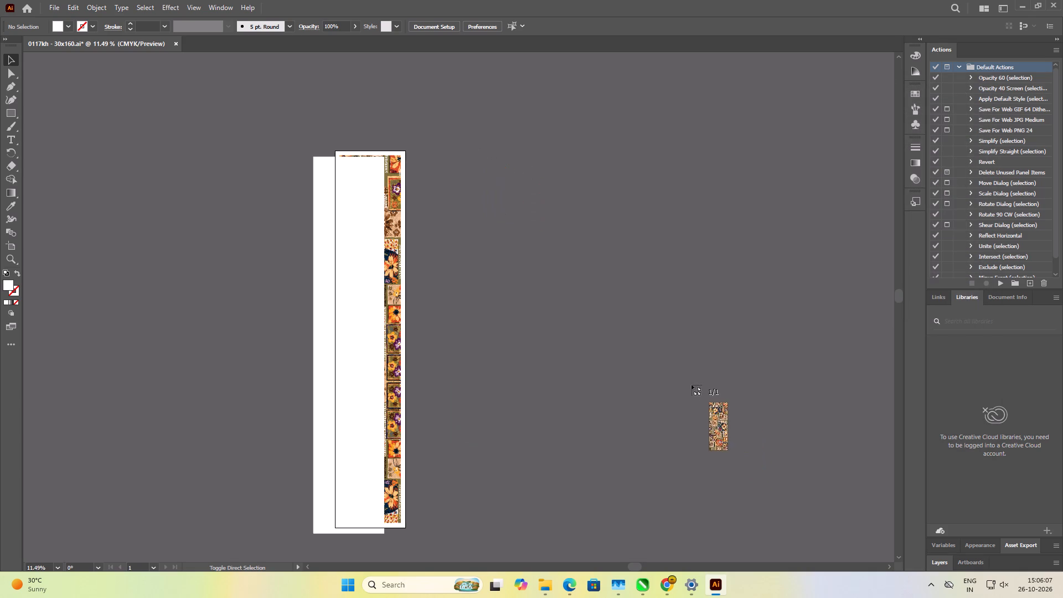
left_click(632, 235)
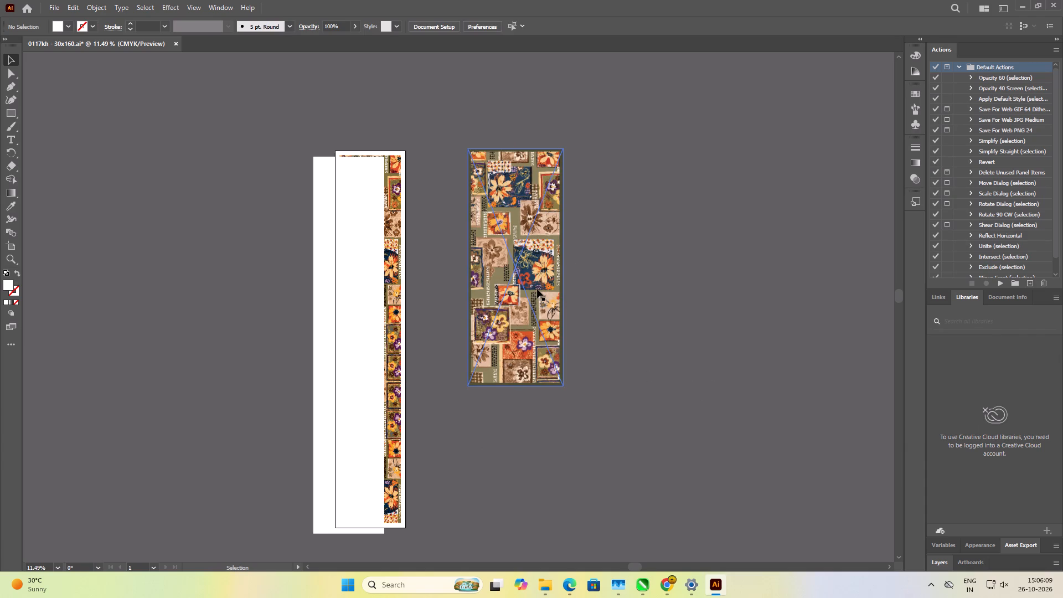
Fill the 30 x 160 cm rectangle with the dark olive colour sampled from the reference image's border.
scroll(491, 288, "up", 4)
scroll(484, 287, "down", 5)
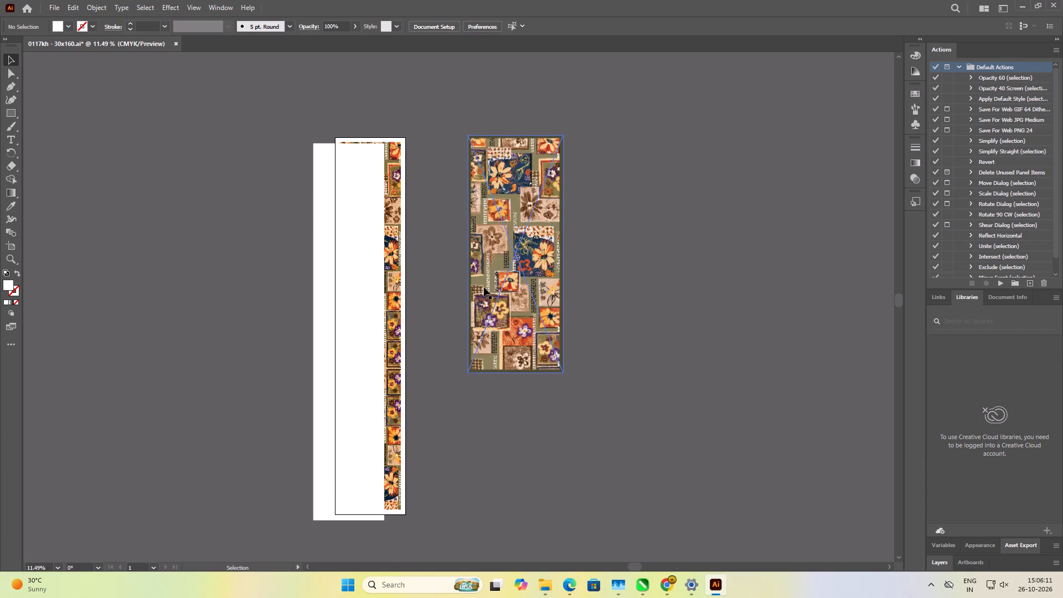
scroll(484, 287, "up", 5, "alt")
scroll(484, 287, "down", 1, "alt")
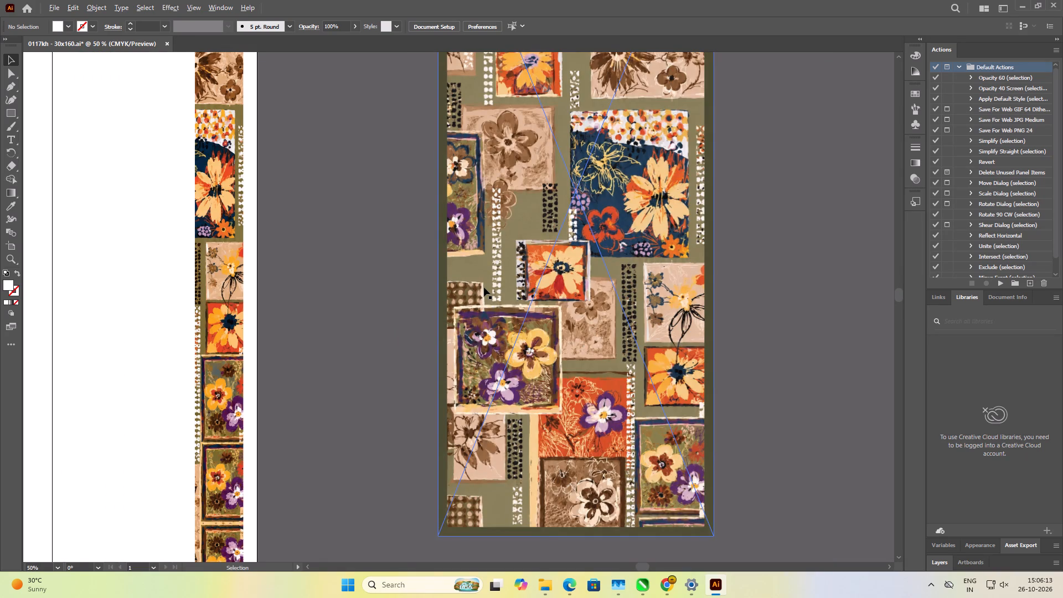
left_click(112, 256)
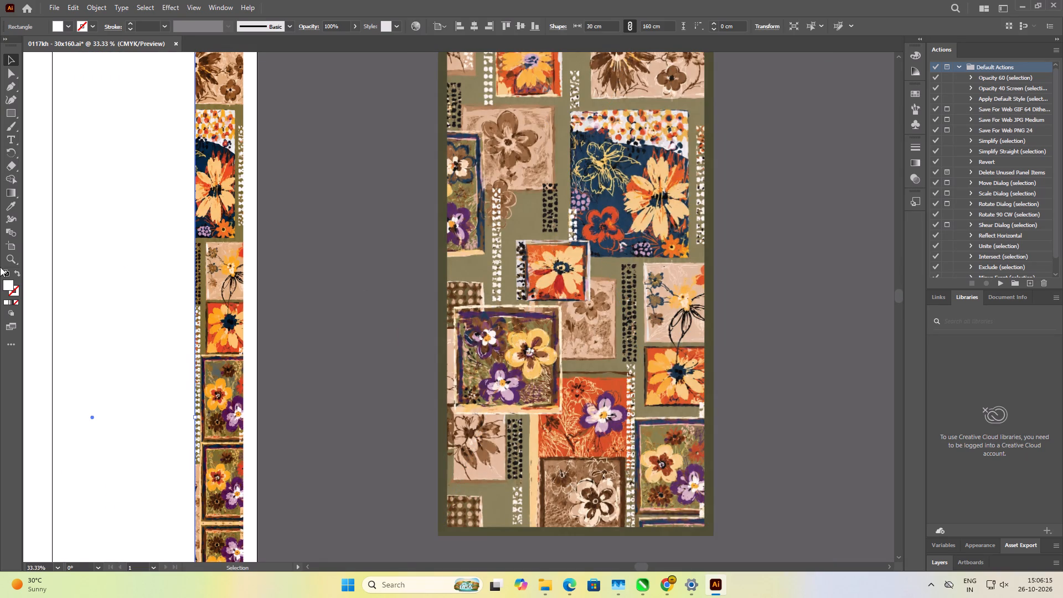
left_click(8, 203)
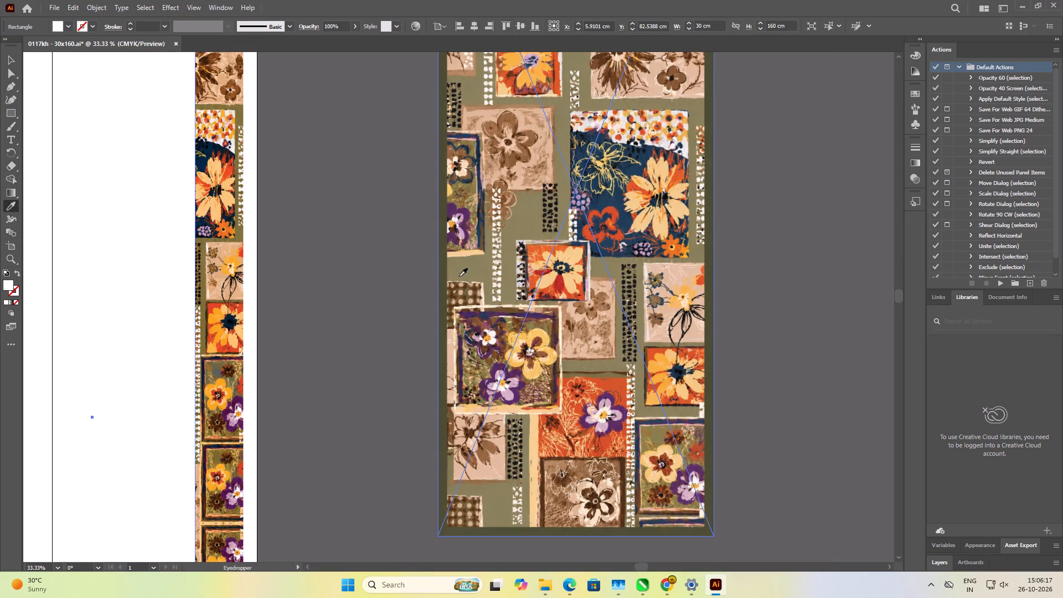
left_click(442, 274)
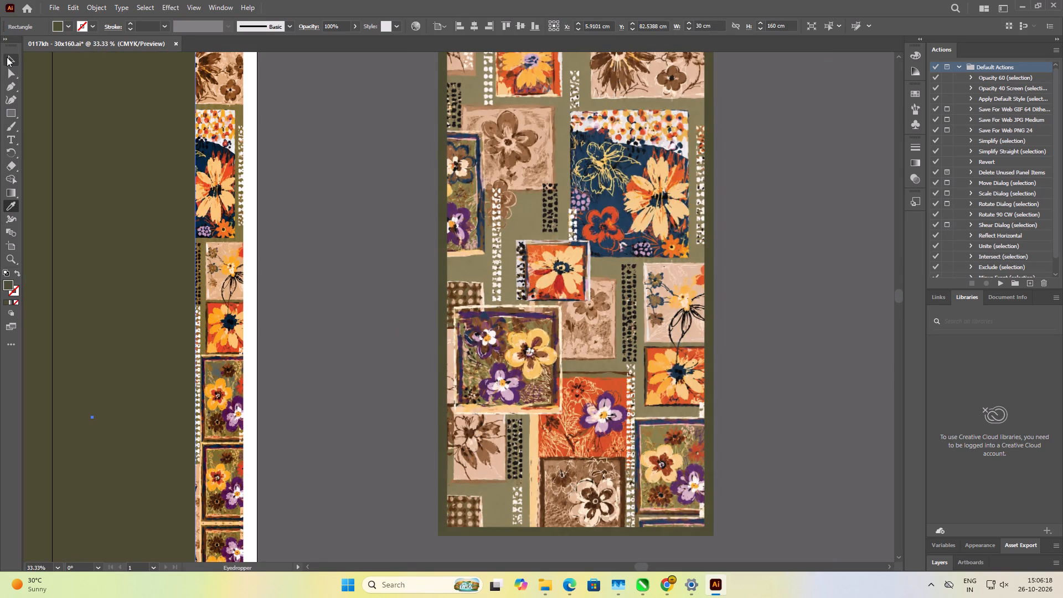
Delete the placed reference image beside the artboard.
left_click(7, 57)
left_click(450, 256)
key("Delete")
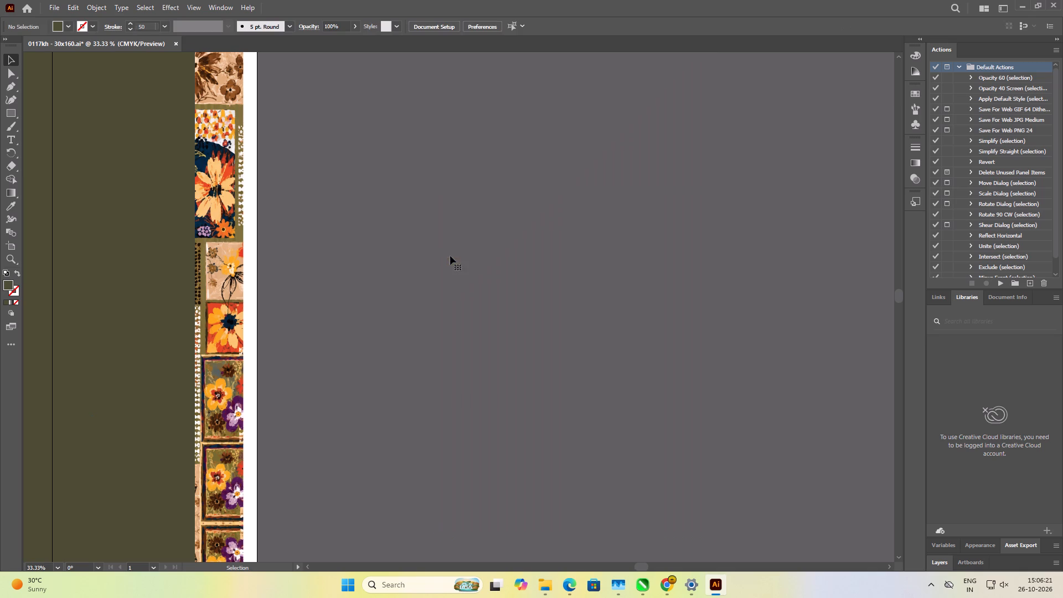
Centre the olive rectangle horizontally and vertically on the artboard and send it behind the floral pattern.
scroll(450, 257, "down", 7)
scroll(427, 307, "down", 2)
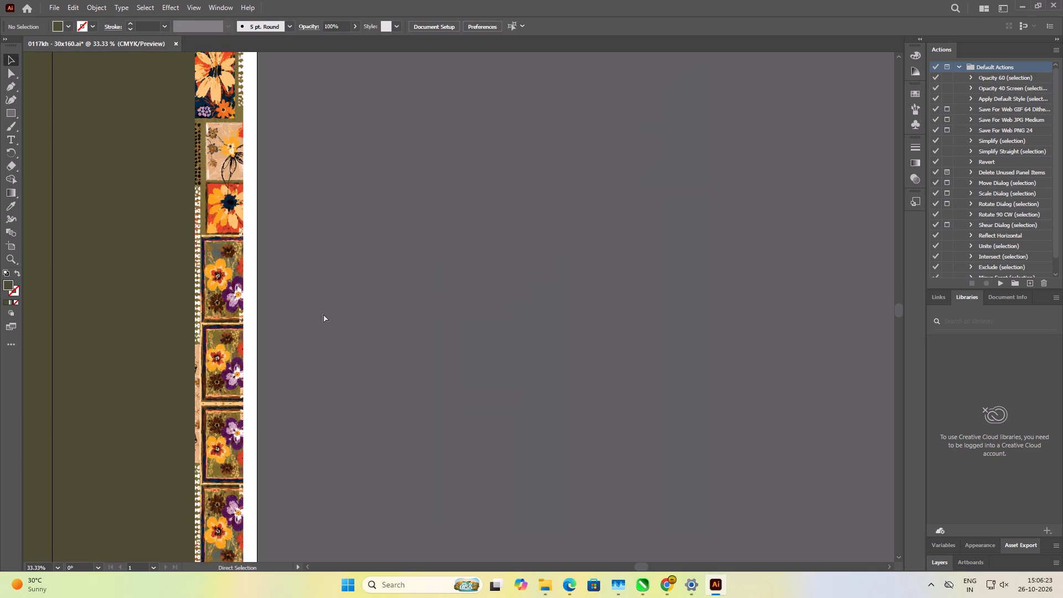
key("ctrl+0")
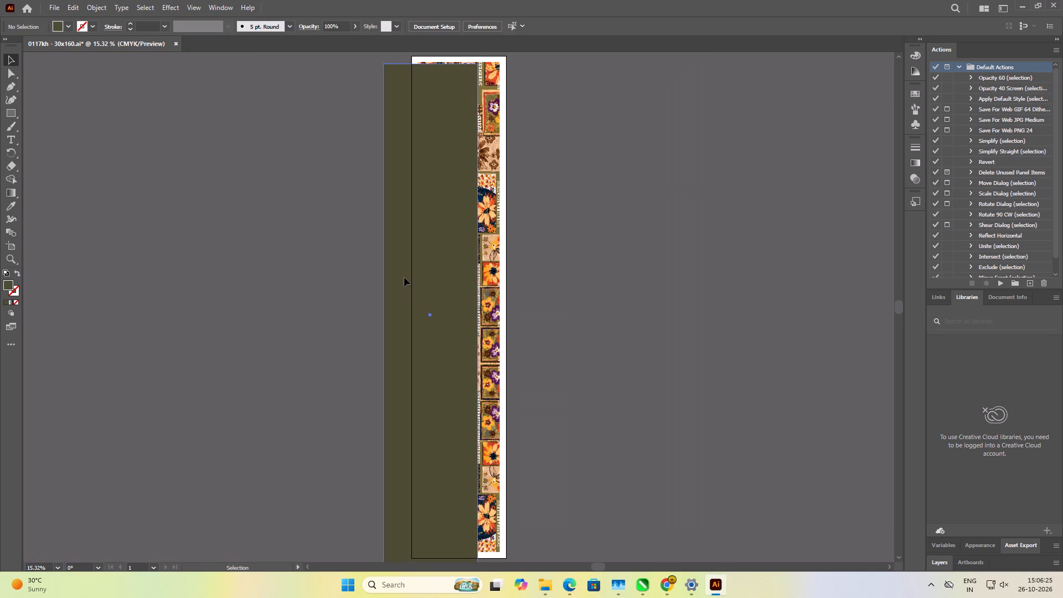
left_click(404, 277)
left_click(473, 27)
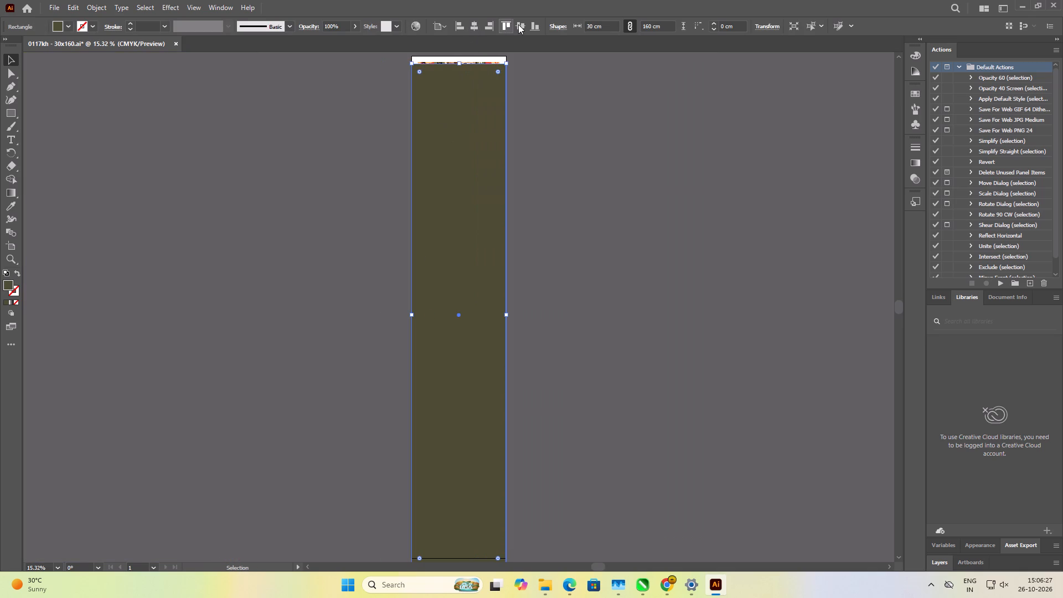
left_click(518, 24)
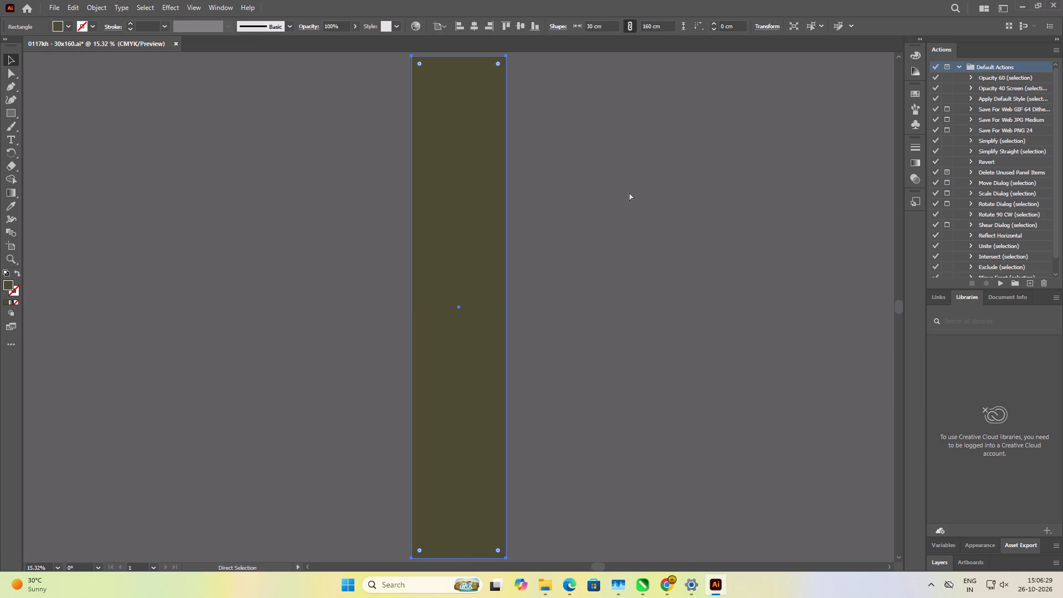
key("ctrl+bracketleft")
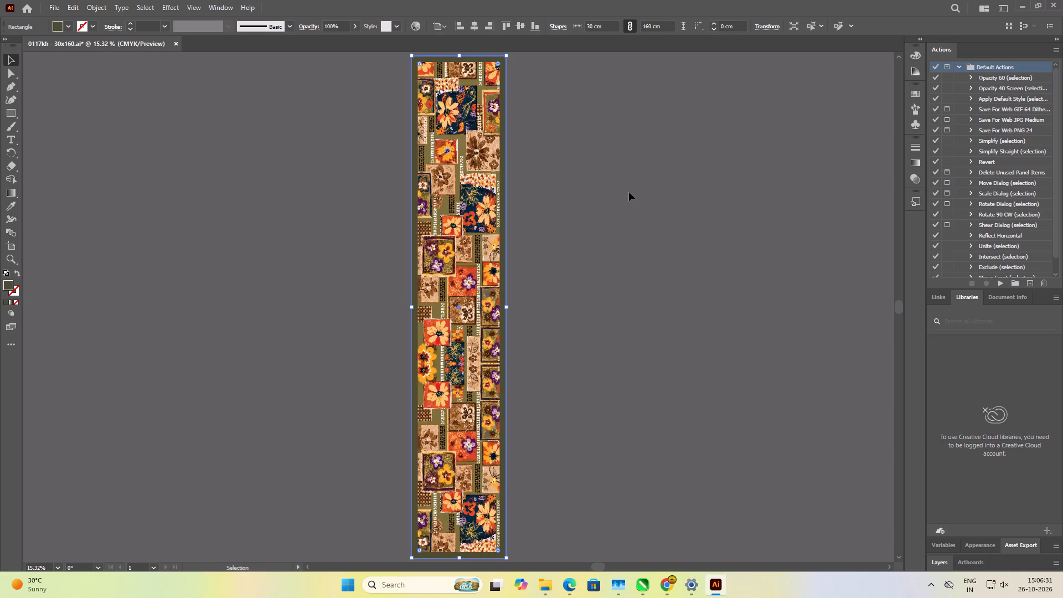
Save the 0117kh - 30x160 document.
key("ctrl+s")
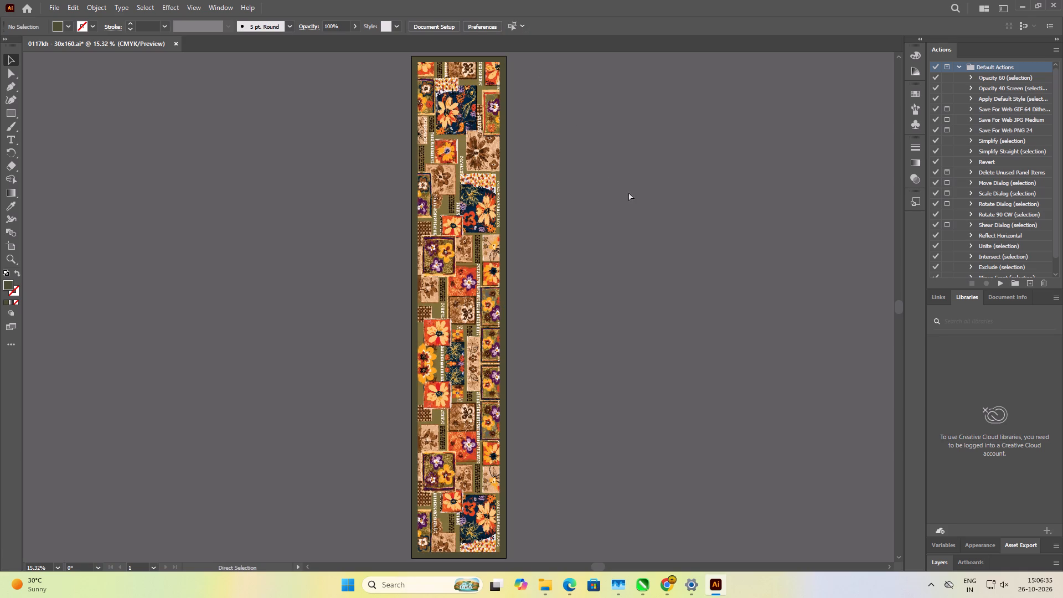
left_click(53, 11)
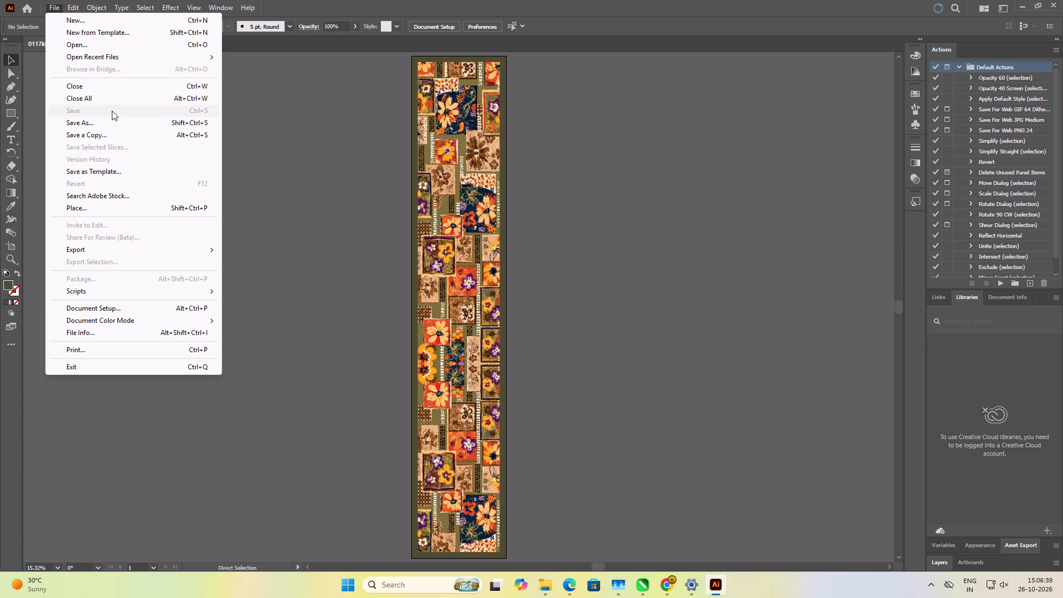
left_click(271, 128)
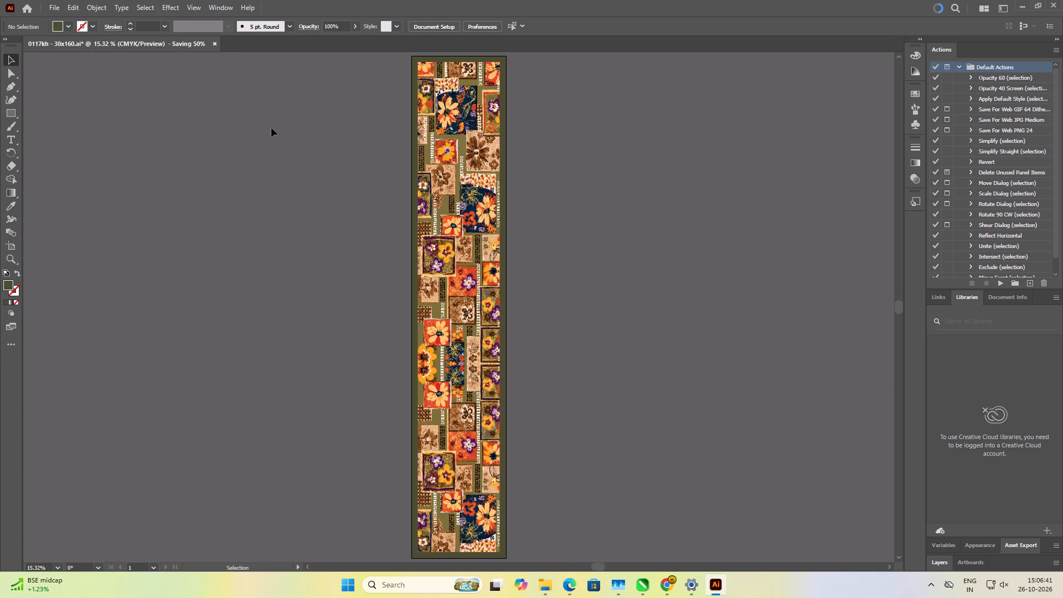
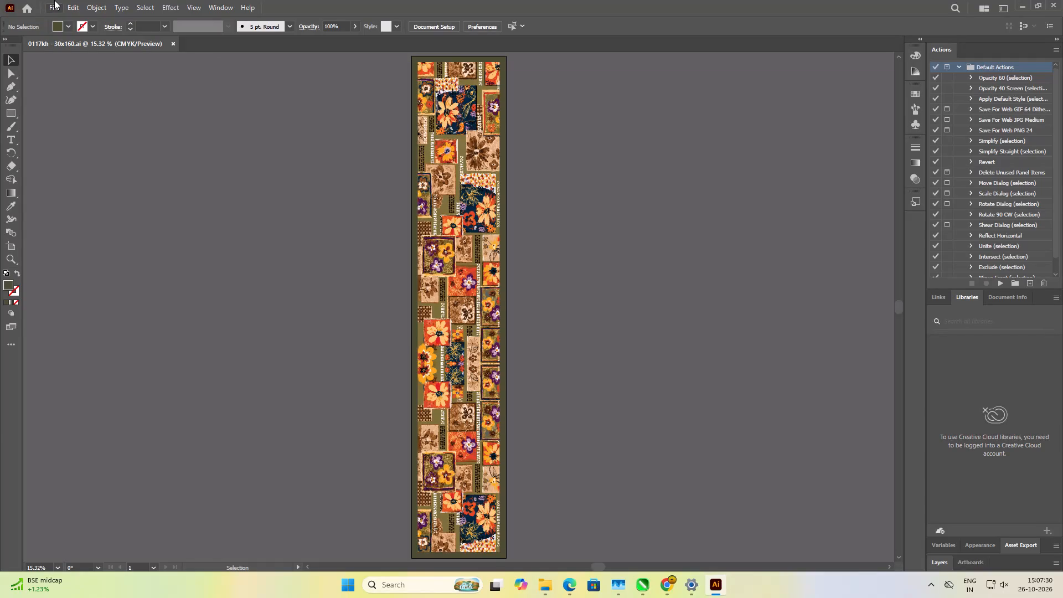
Export the artwork as a JPEG named 0117kh - 30x160, replacing the existing file, in CMYK at medium quality and 72 ppi.
left_click(54, 0)
left_click(86, 252)
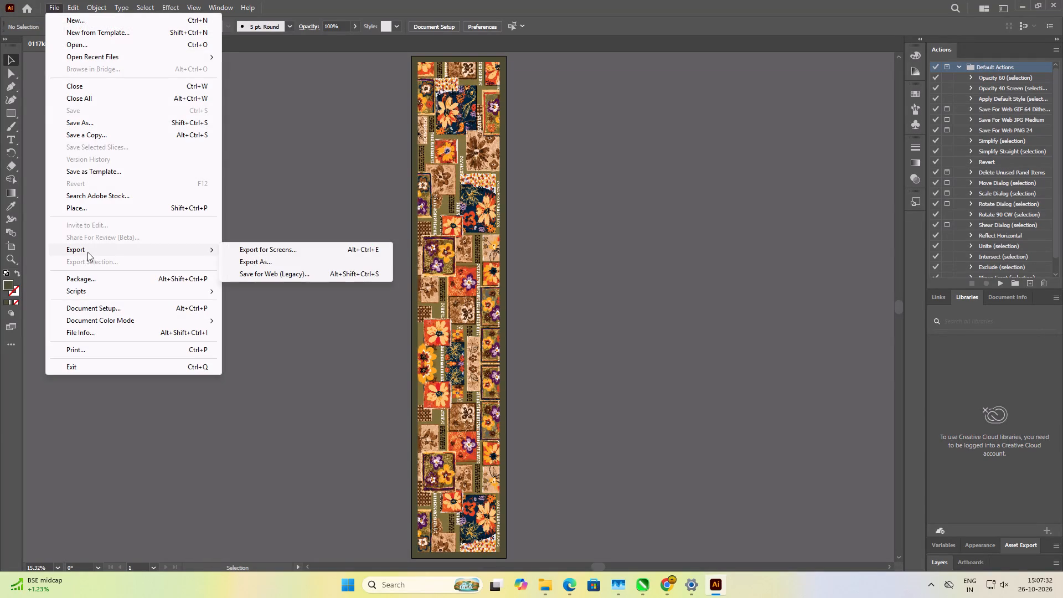
left_click(276, 264)
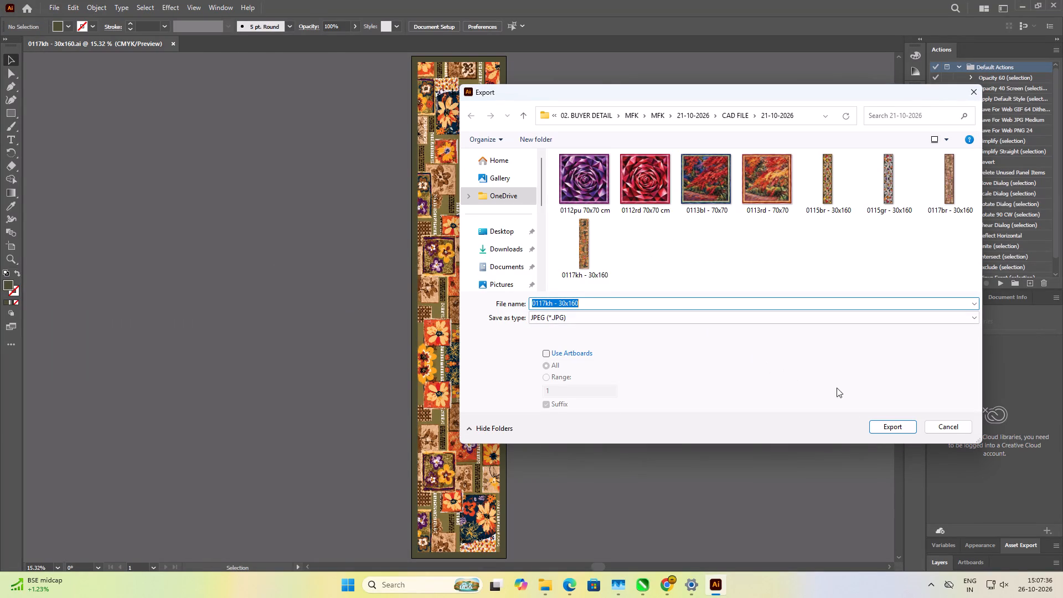
left_click(885, 428)
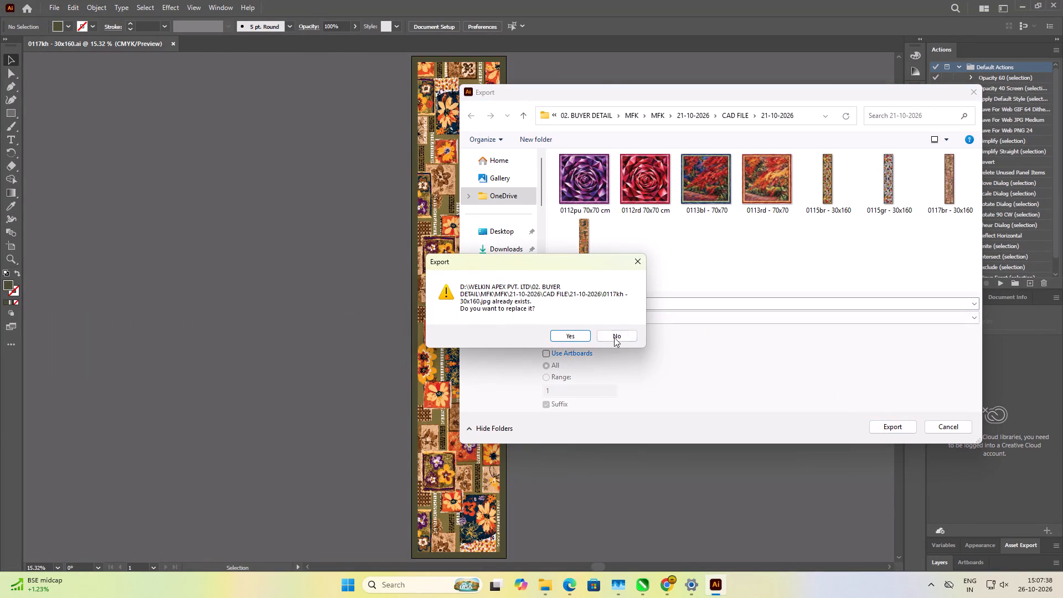
left_click(638, 265)
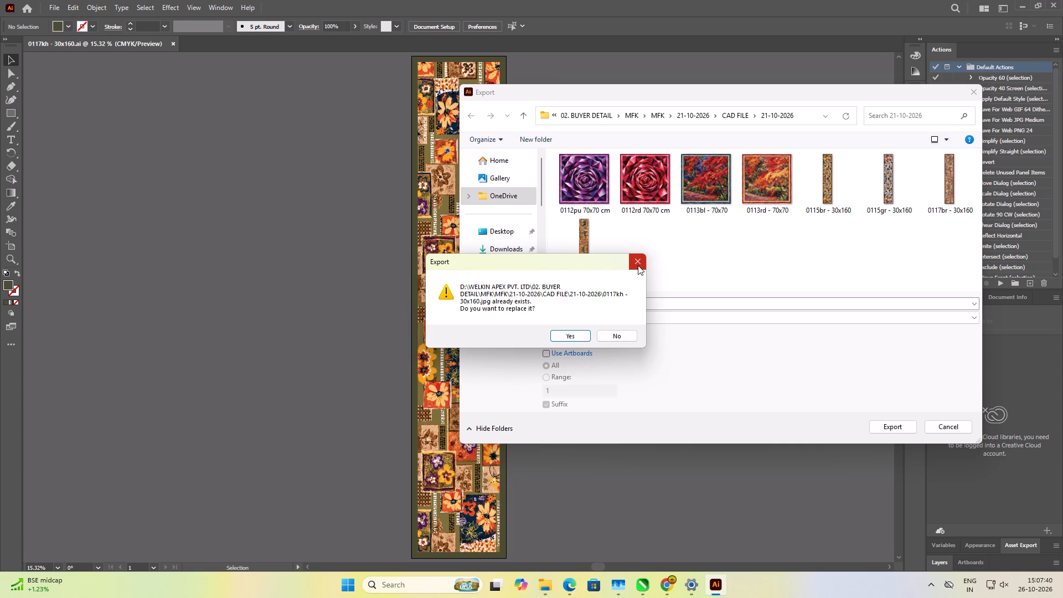
left_click(625, 335)
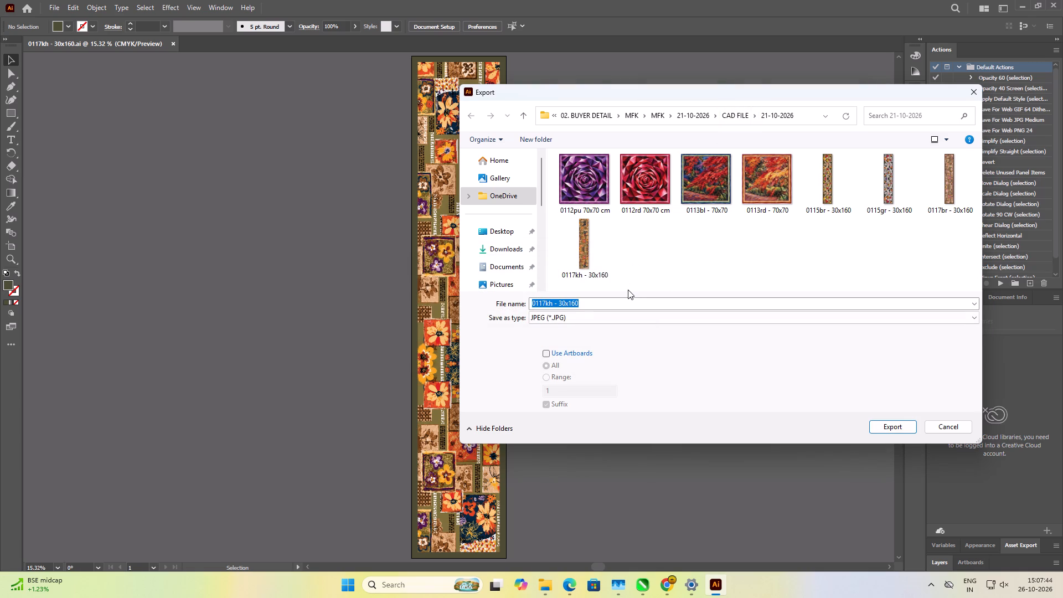
left_click(887, 433)
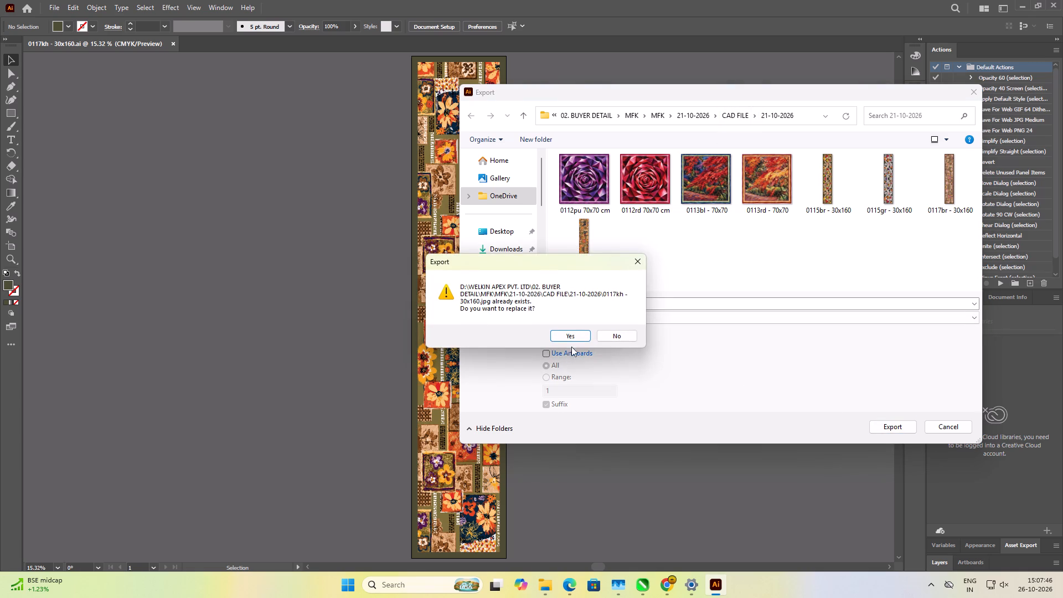
left_click(574, 333)
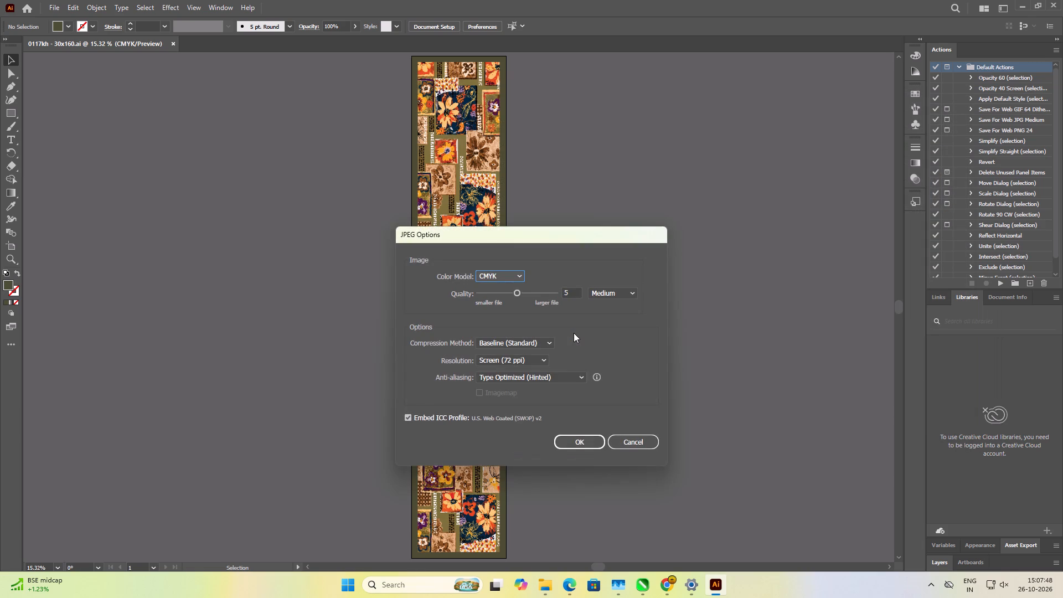
left_click(575, 435)
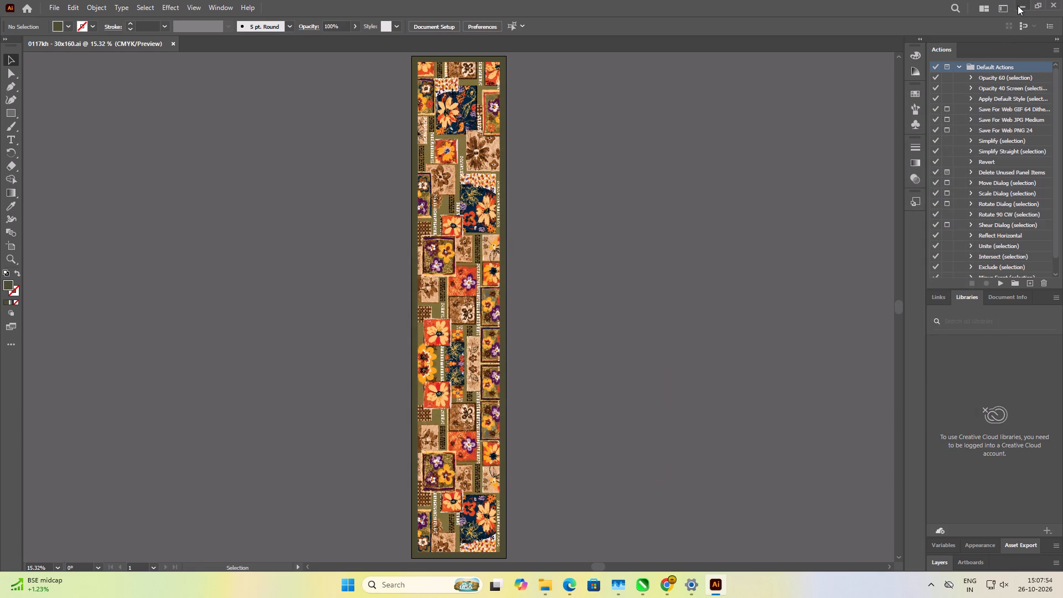
left_click(602, 208)
Save the artwork as an Adobe PDF named 0117kh - 30x160 in Documents with the Illustrator Default preset and close it.
key("ctrl+shift+s")
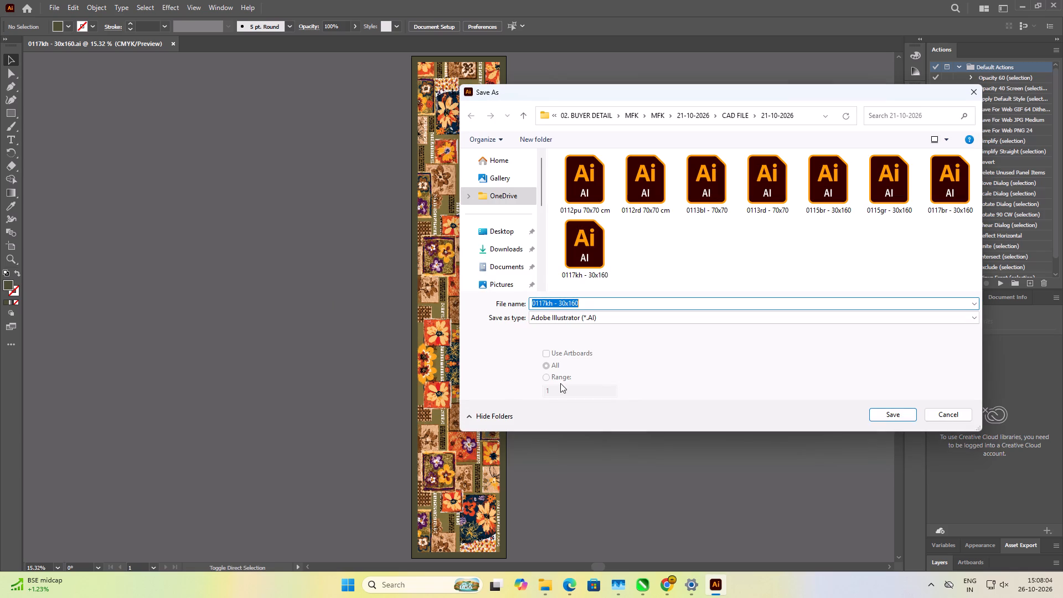
left_click(630, 318)
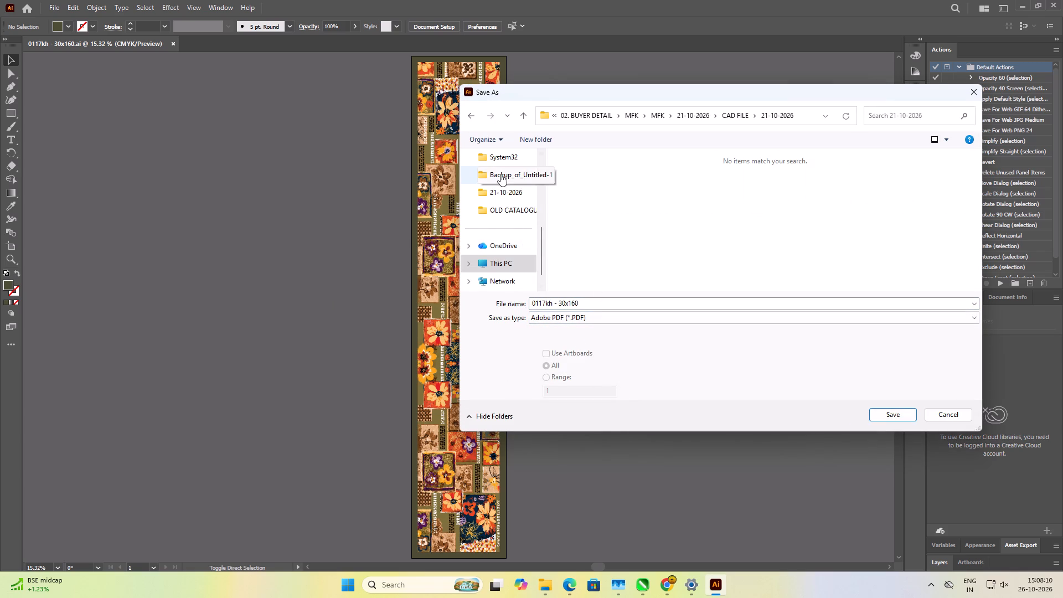
scroll(500, 183, "up", 5)
left_click(500, 246)
left_click(509, 260)
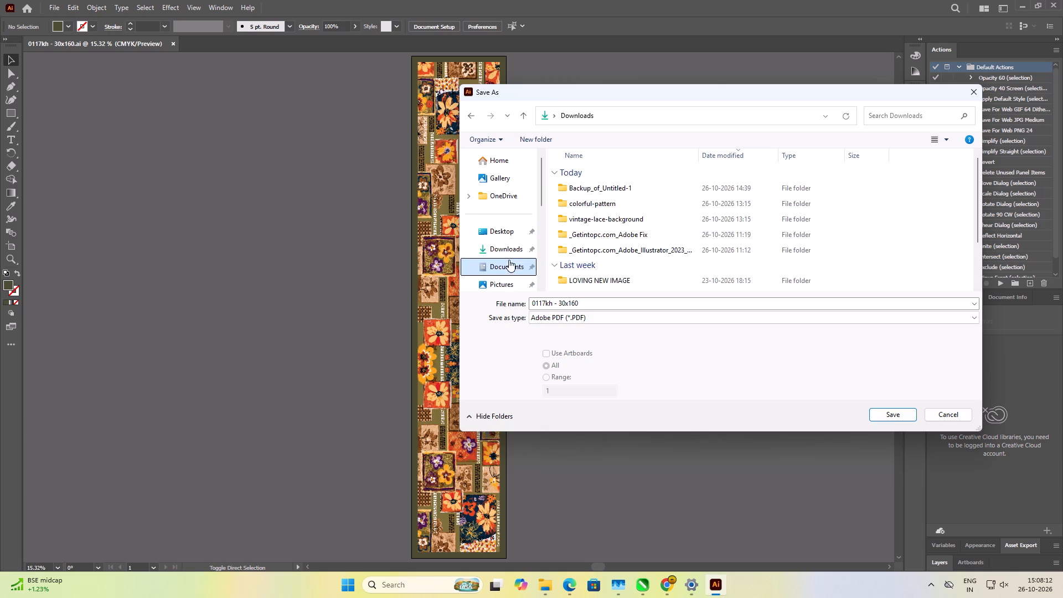
left_click(892, 414)
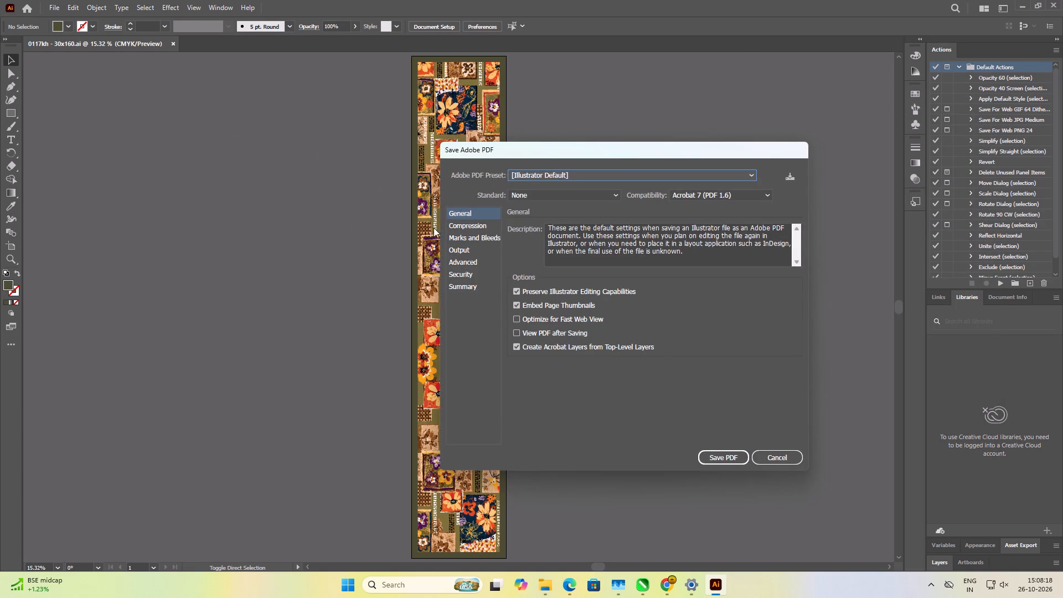
left_click(721, 460)
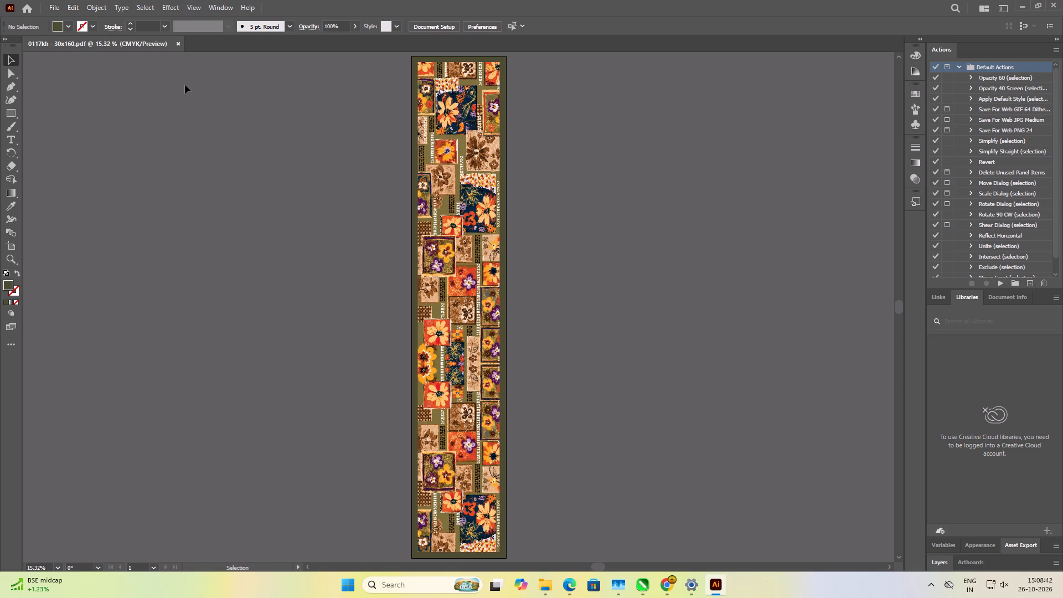
left_click(179, 43)
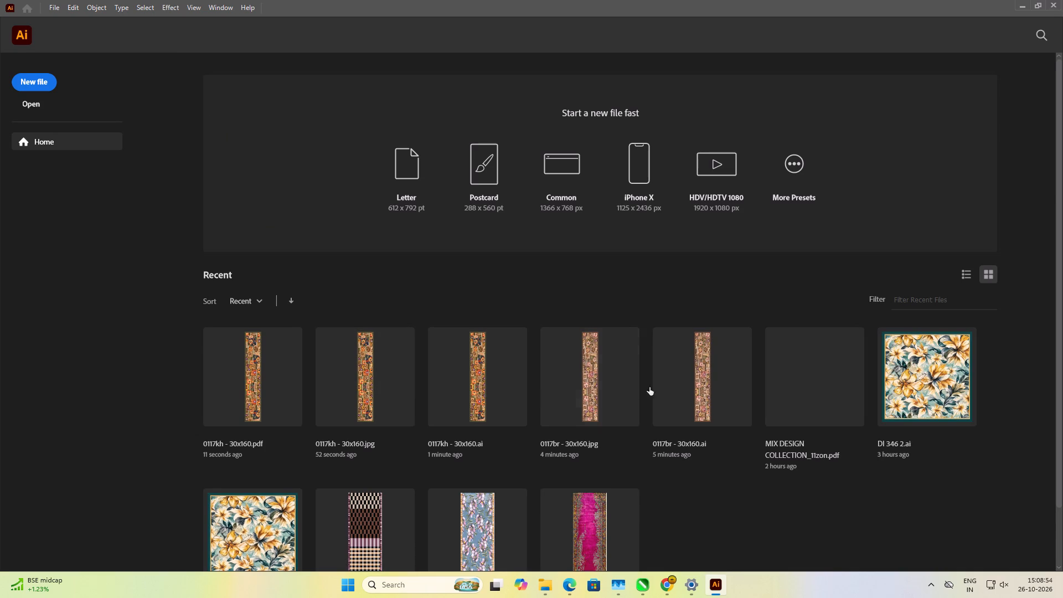
Open the recent 0117br - 30x160.ai artwork.
left_click(678, 383)
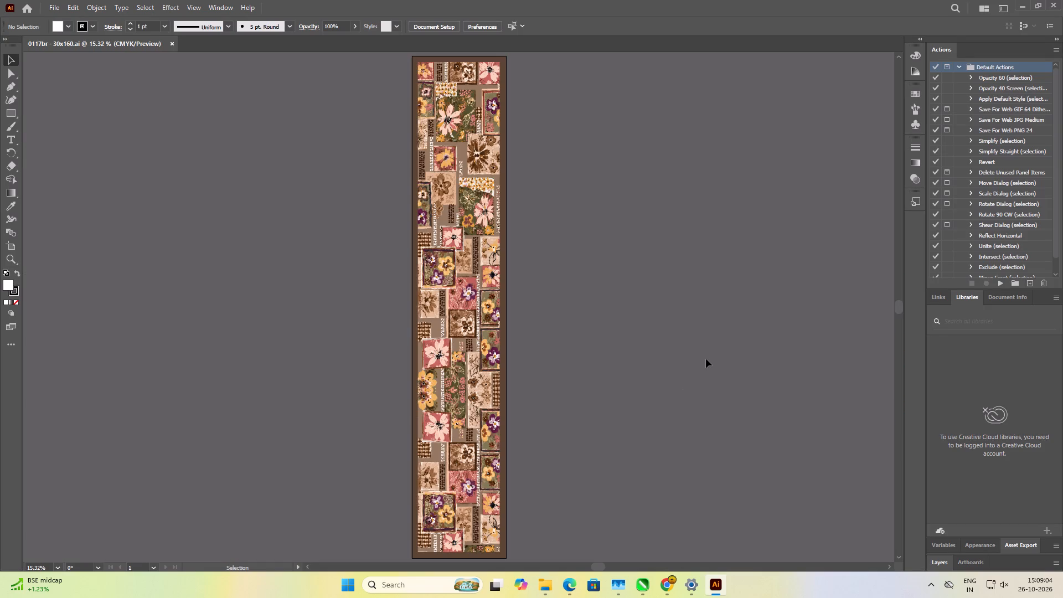
left_click(437, 265)
left_click(273, 265)
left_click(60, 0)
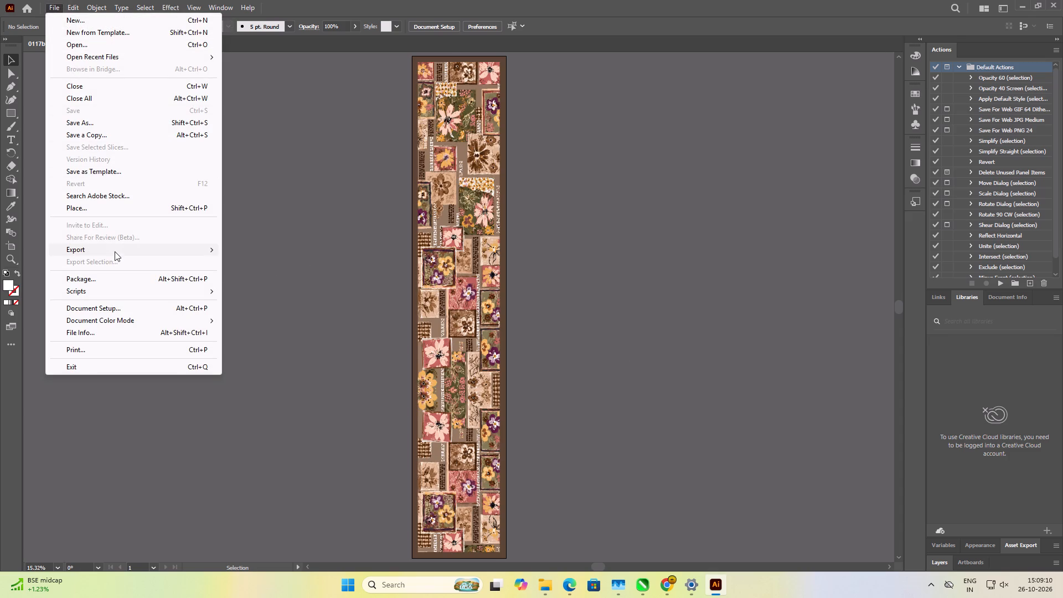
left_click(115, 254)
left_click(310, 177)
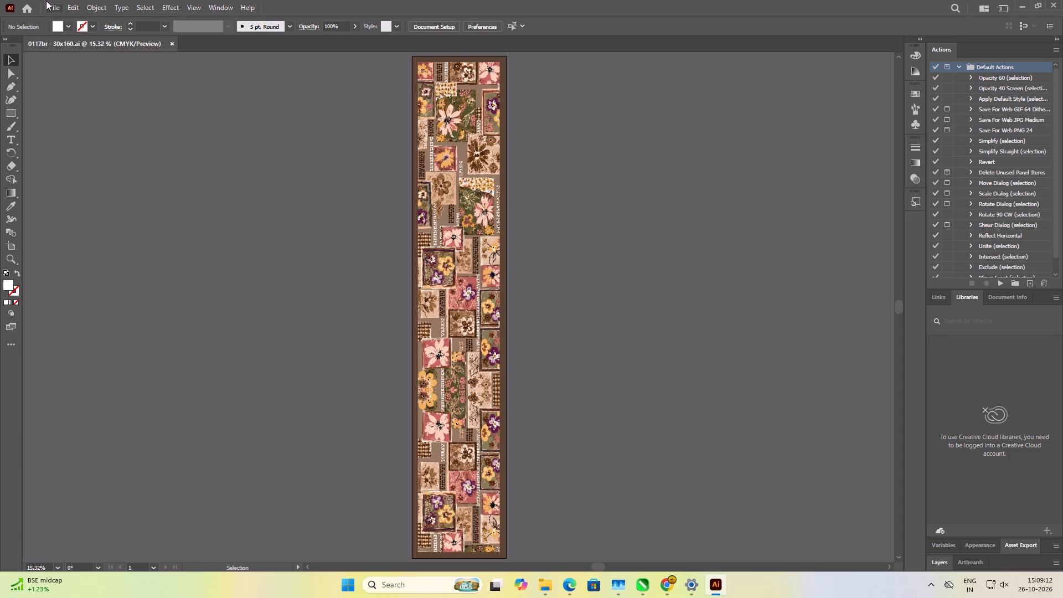
Save the artwork as an Adobe PDF named 0117br - 30x160 in Documents with the Illustrator Default preset.
left_click(46, 1)
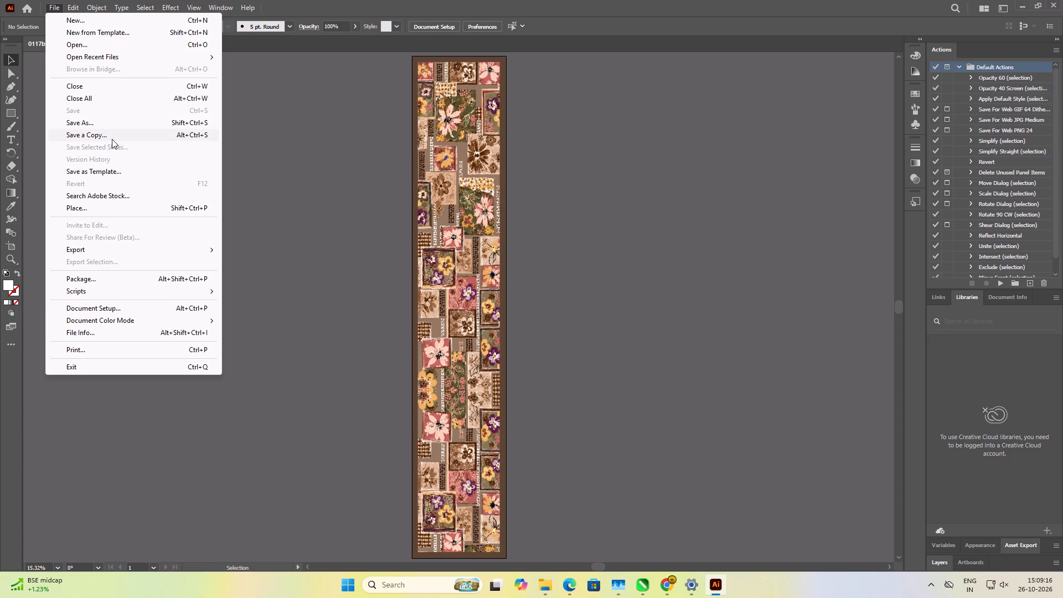
left_click(115, 125)
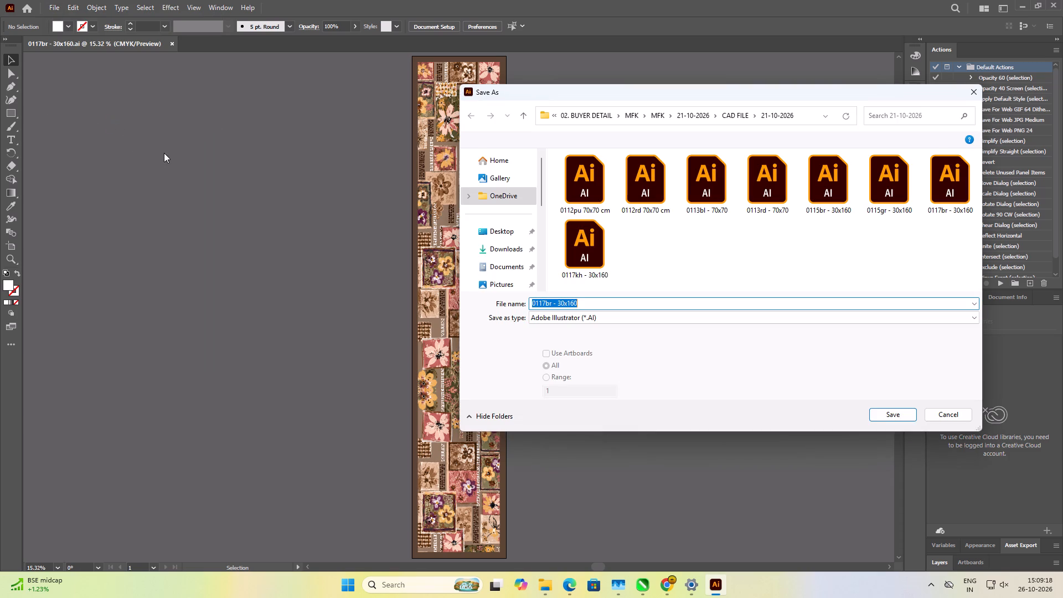
left_click(500, 267)
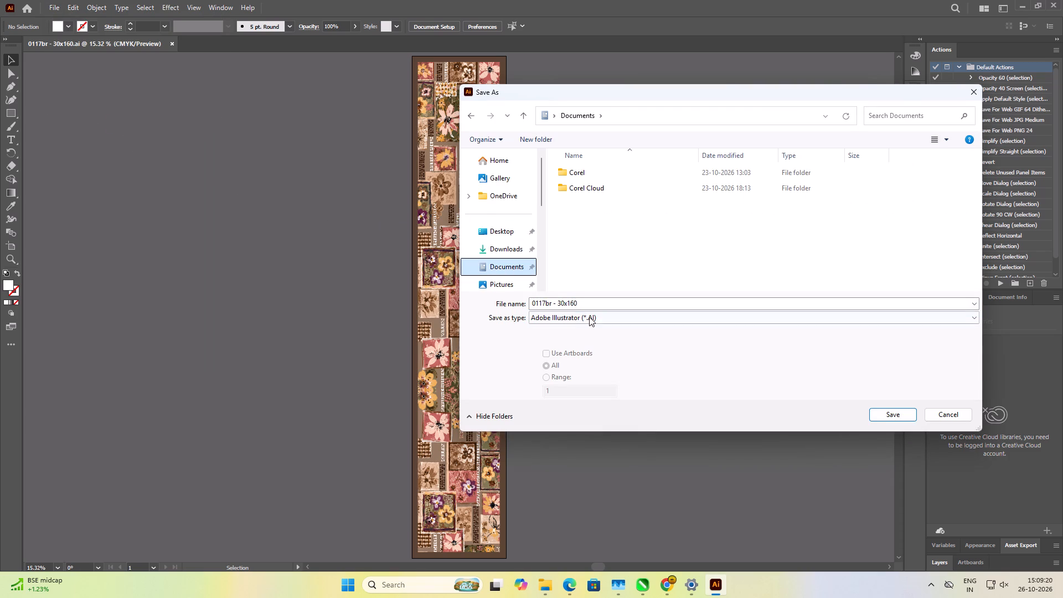
left_click(595, 317)
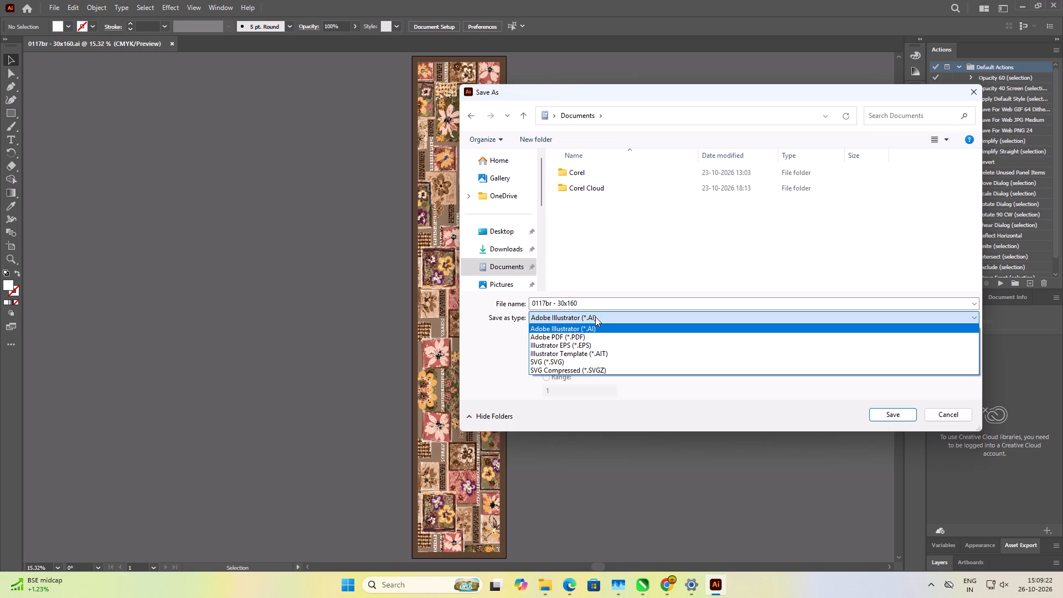
left_click(588, 337)
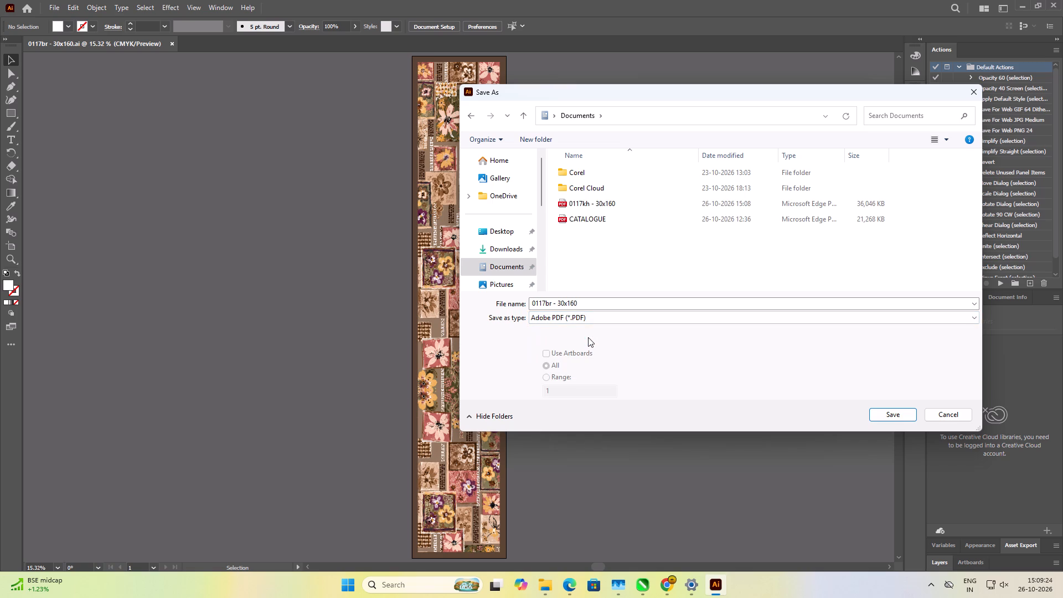
left_click(887, 416)
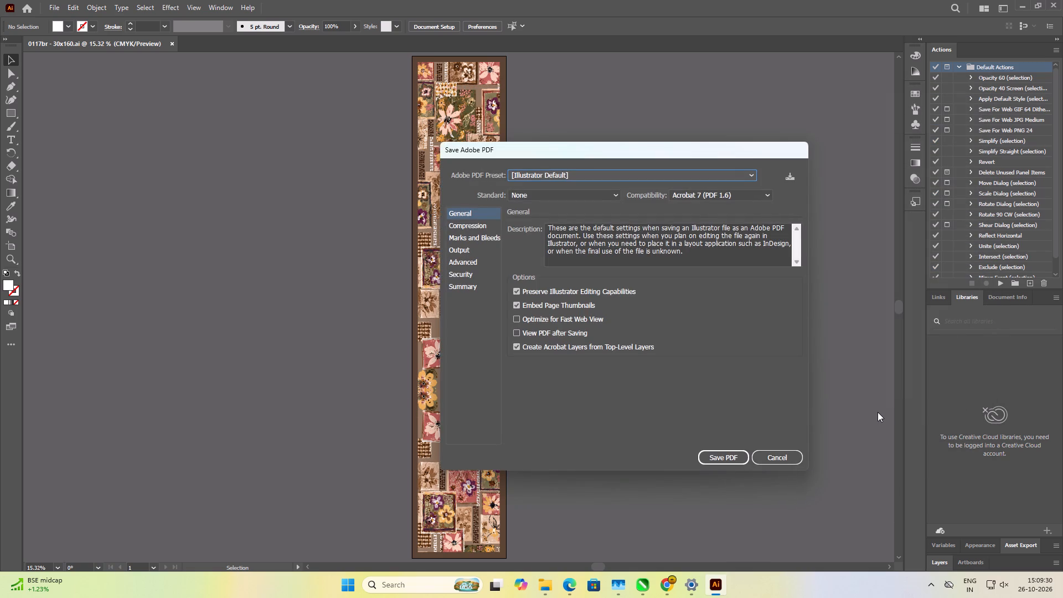
left_click(713, 451)
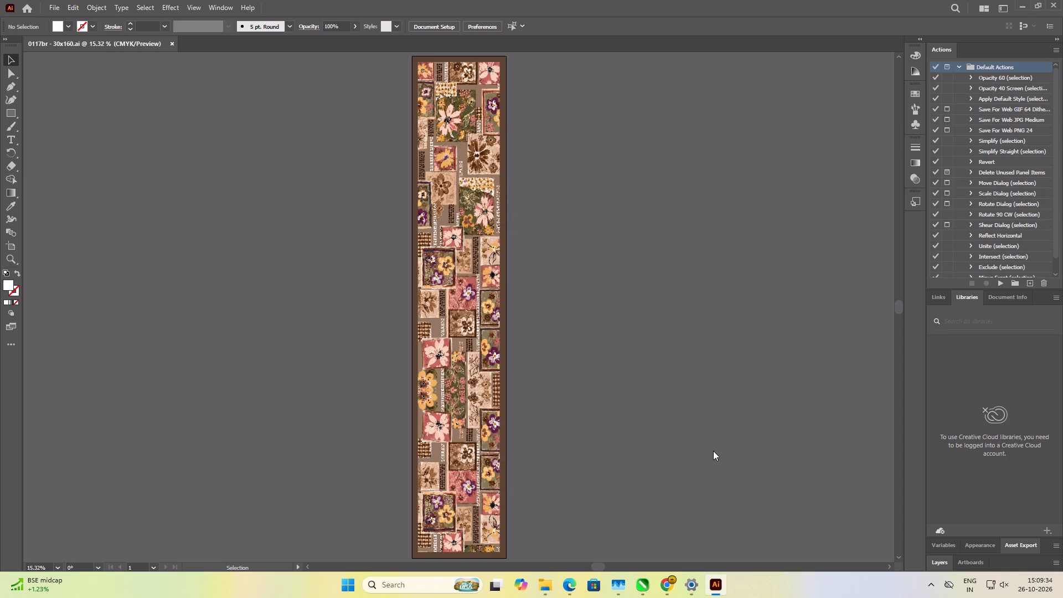
Switch to File Explorer and open the Documents folder.
left_click(535, 586)
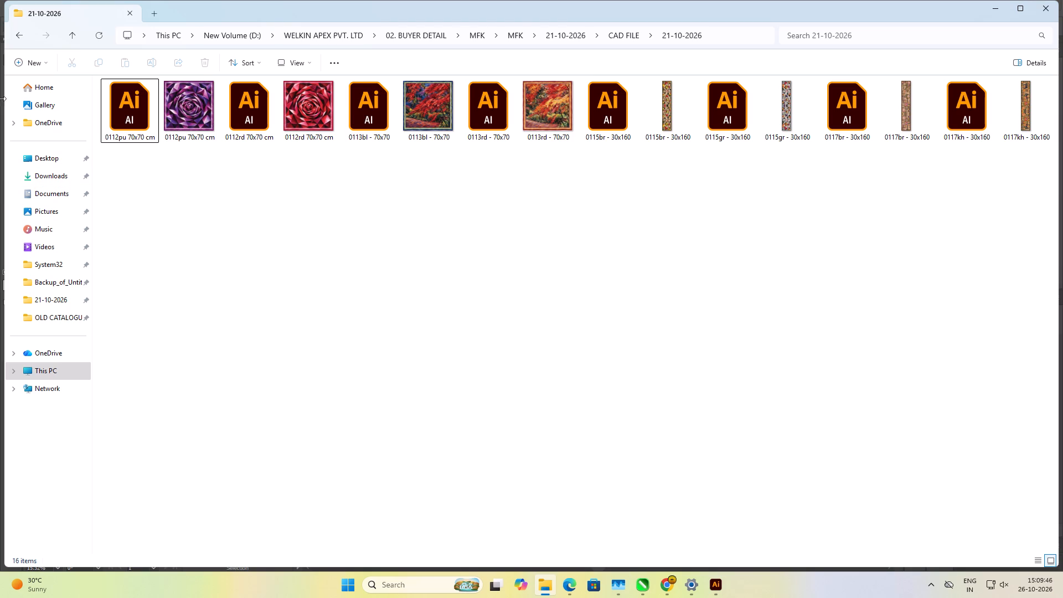
left_click(218, 229)
left_click(44, 192)
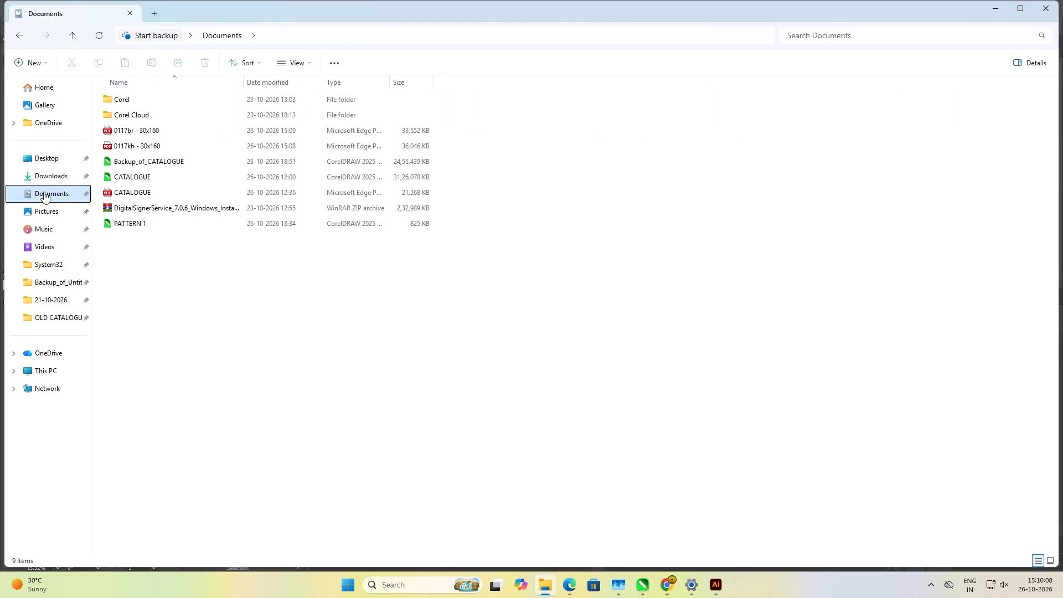
Open the 0117br - 30x160 PDF in the browser, check how its artwork displays, and close the browser window.
left_click(418, 133)
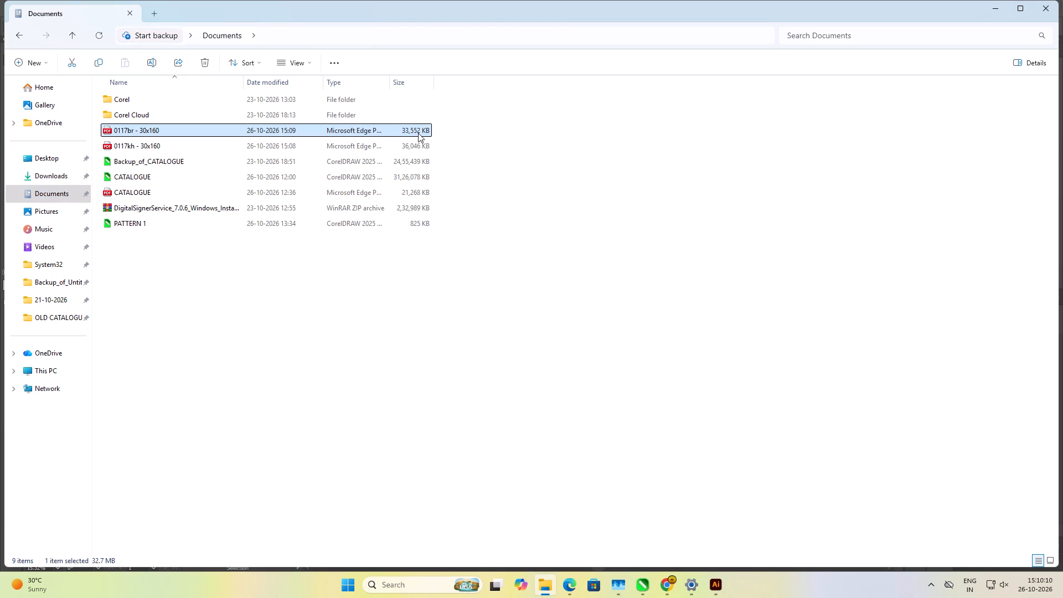
double_click(418, 133)
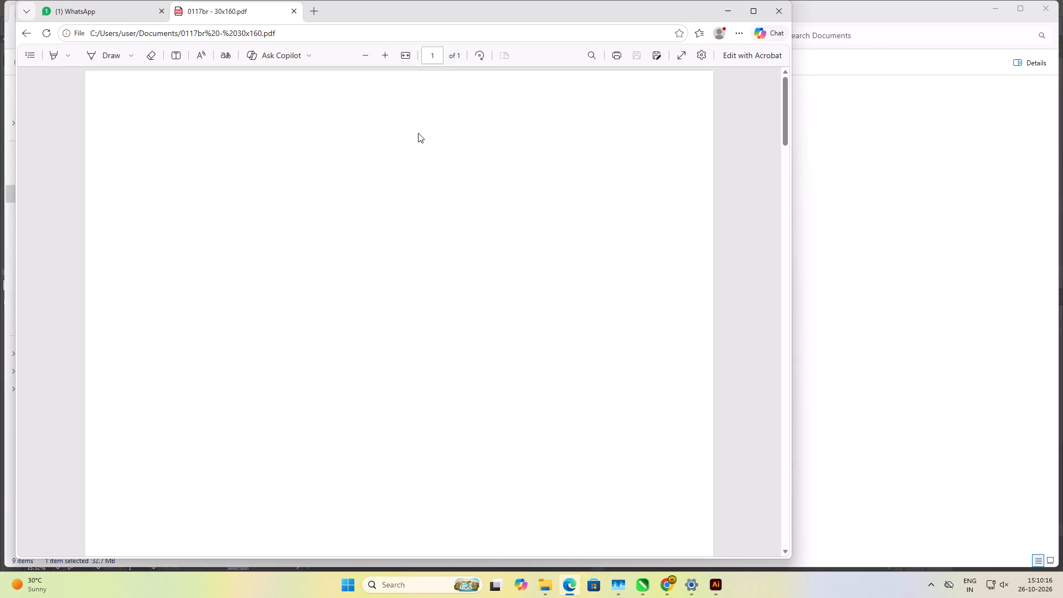
scroll(412, 201, "down", 6)
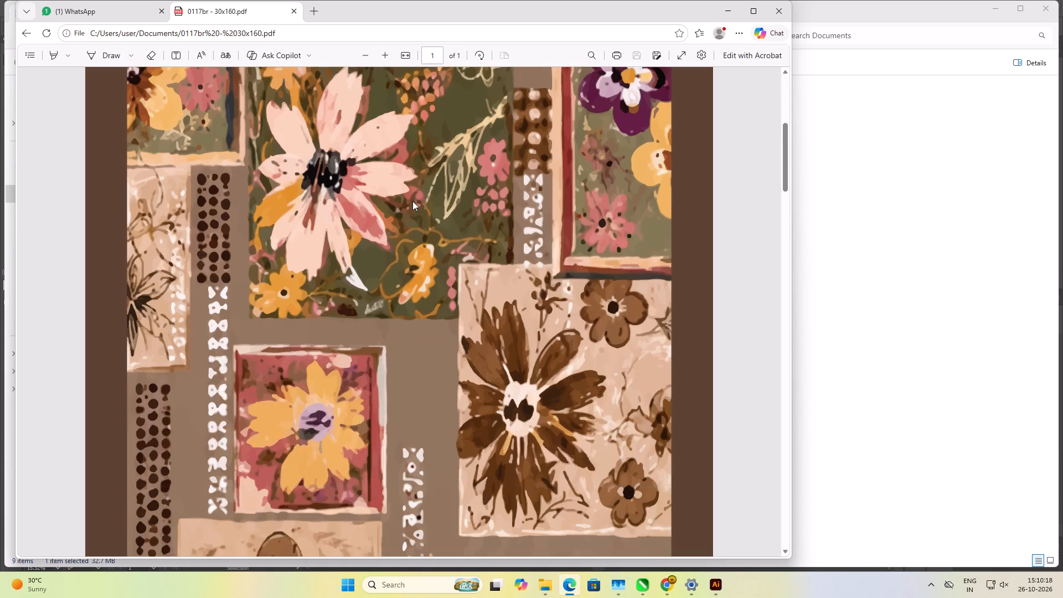
scroll(412, 201, "down", 14)
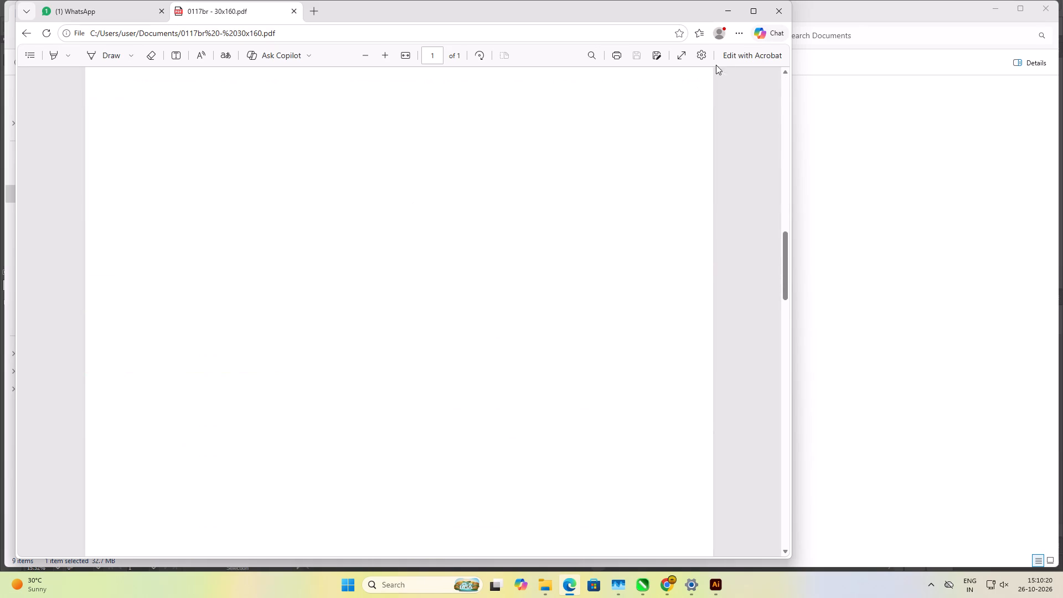
left_click(783, 16)
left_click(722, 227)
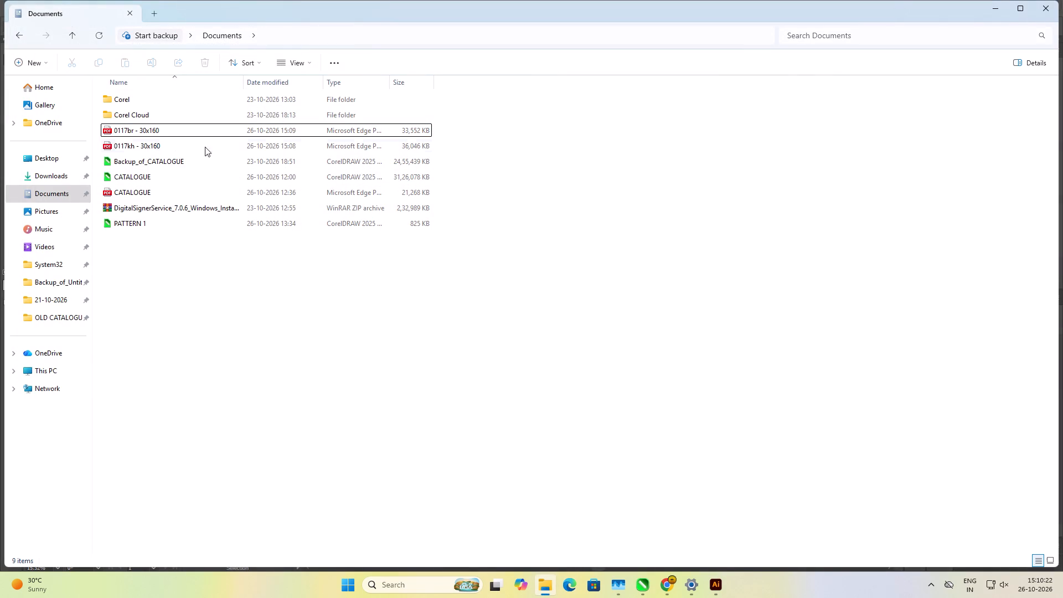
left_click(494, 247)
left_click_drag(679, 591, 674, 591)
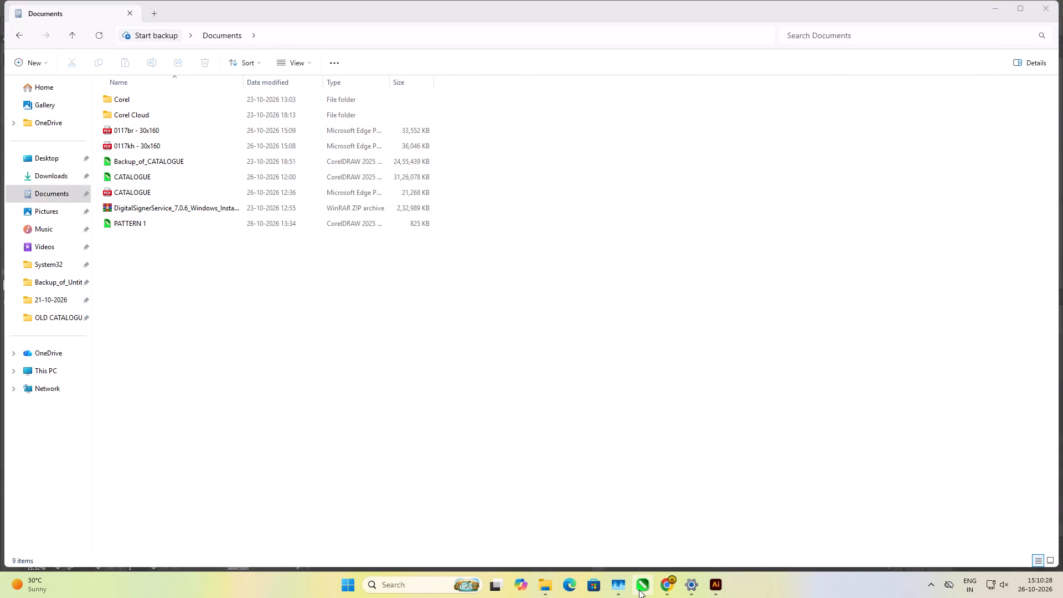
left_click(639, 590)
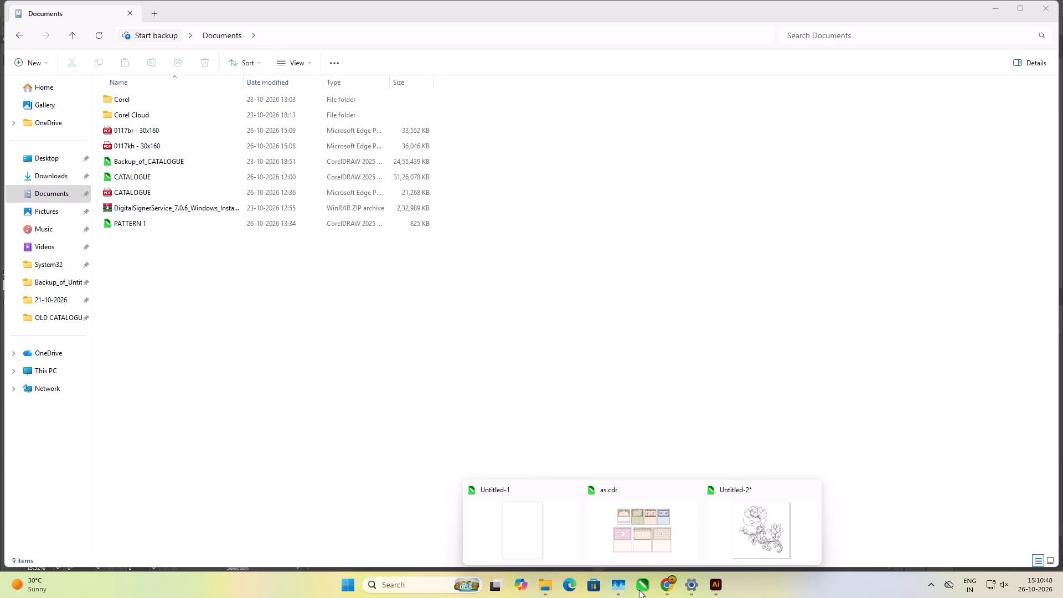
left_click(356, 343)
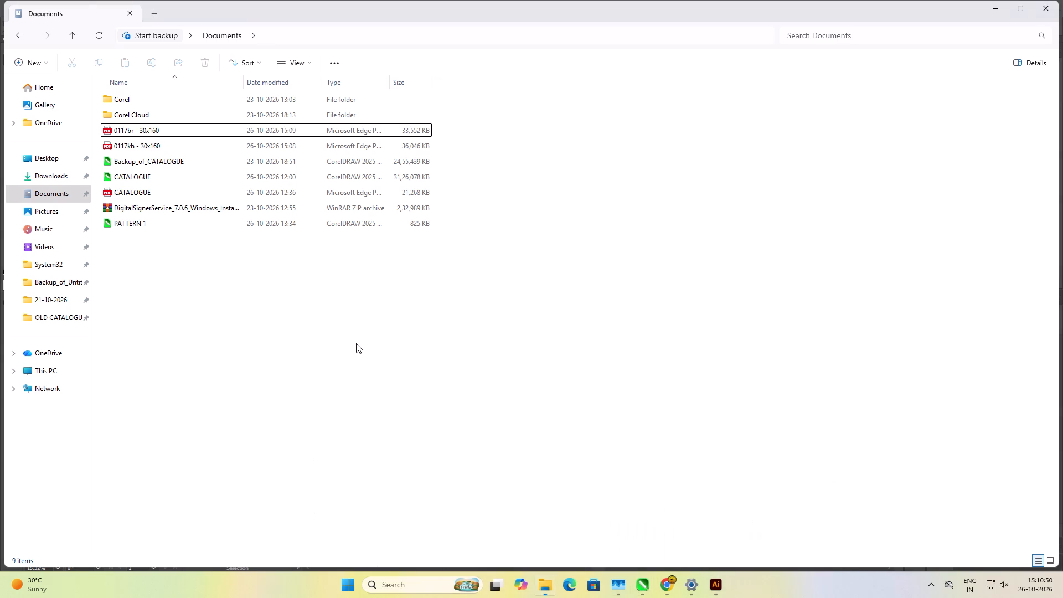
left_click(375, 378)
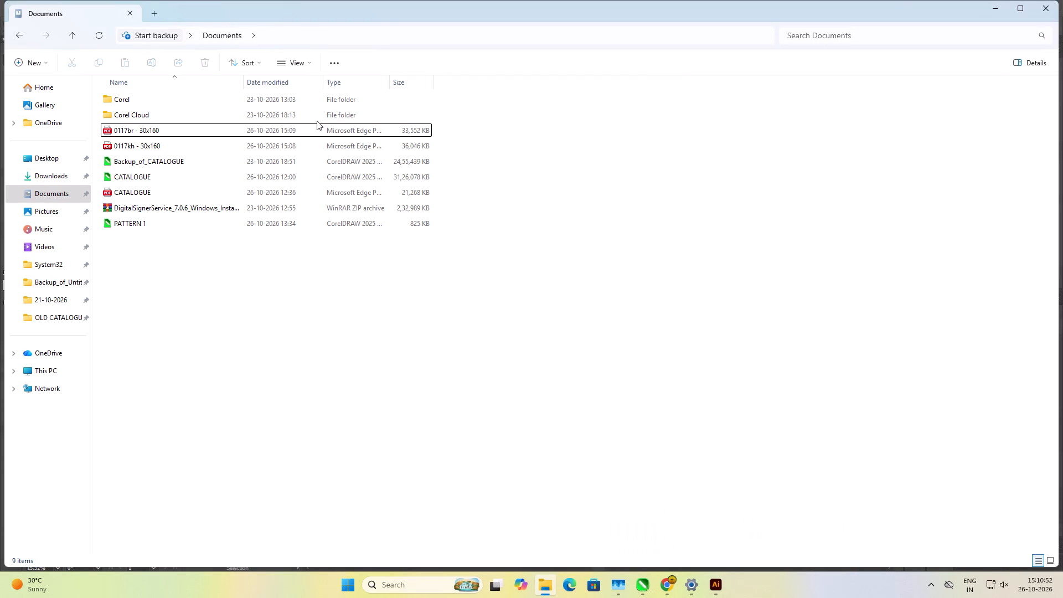
Open the 0117br - 30x160 PDF in CorelDRAW, importing text as curves and placing comments on a separate layer.
left_click(317, 121)
left_click(311, 137)
right_click(311, 137)
left_click(337, 132)
right_click(337, 132)
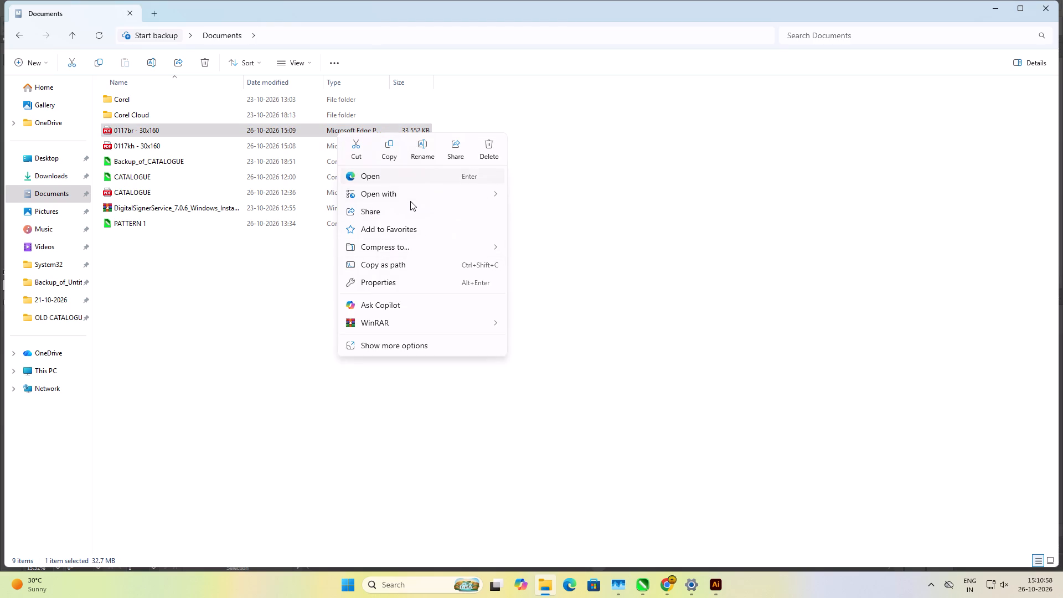
left_click(589, 226)
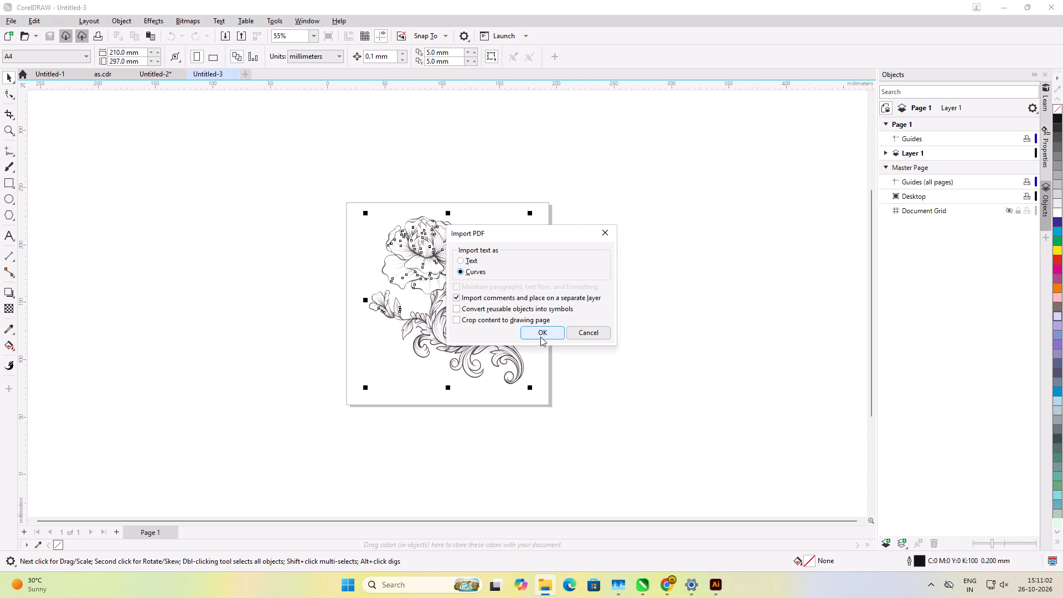
left_click(540, 337)
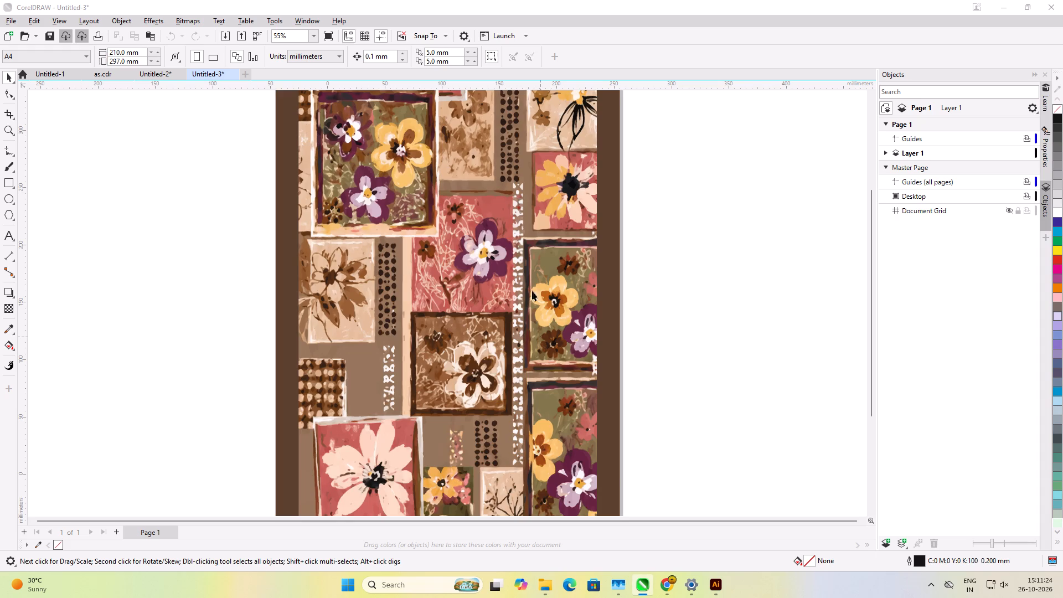
Add a second page after the page holding the imported 0117br artwork.
left_click(118, 534)
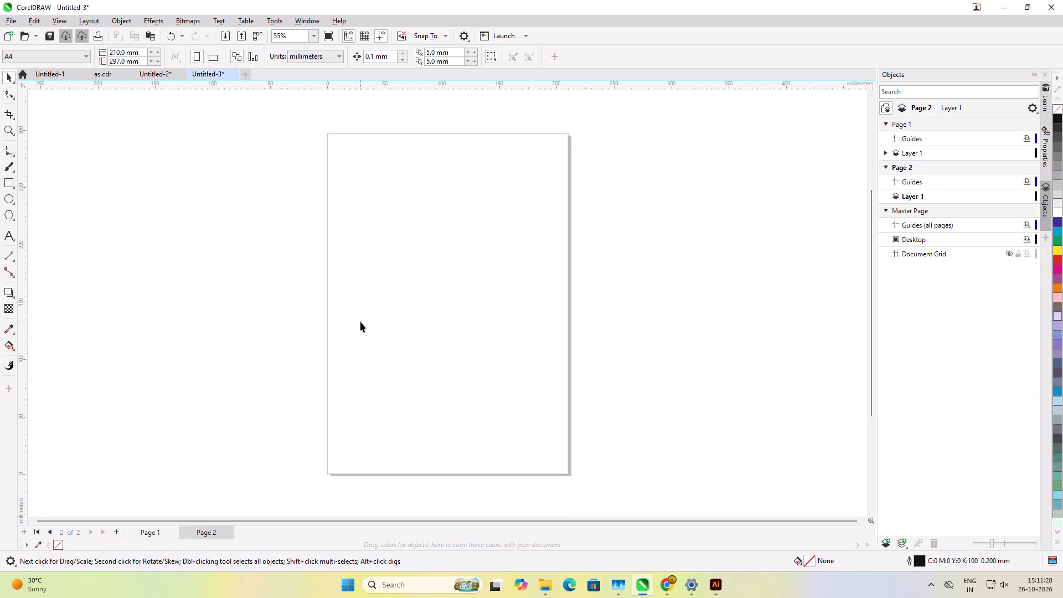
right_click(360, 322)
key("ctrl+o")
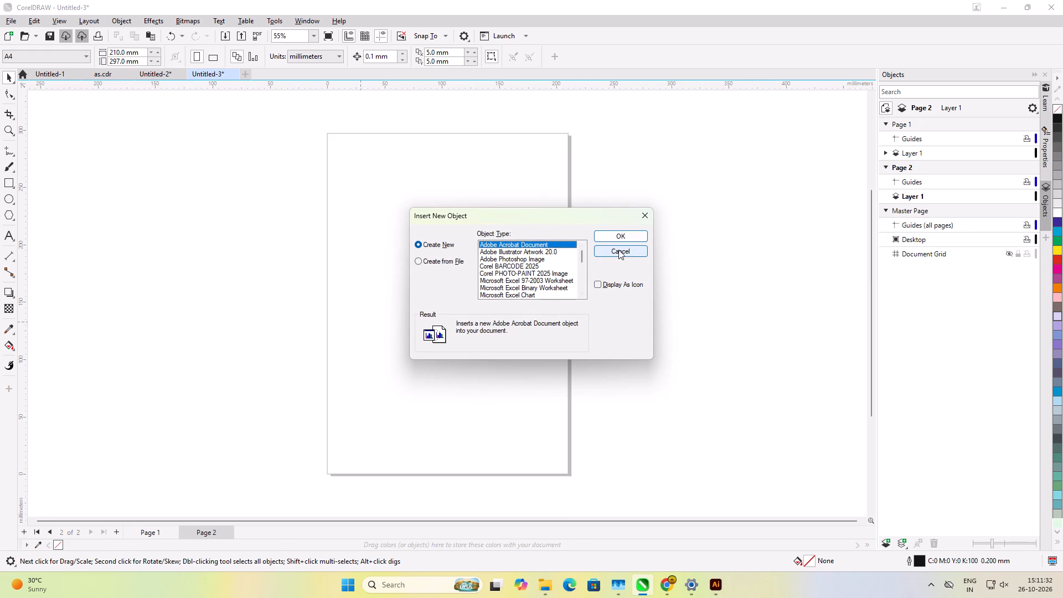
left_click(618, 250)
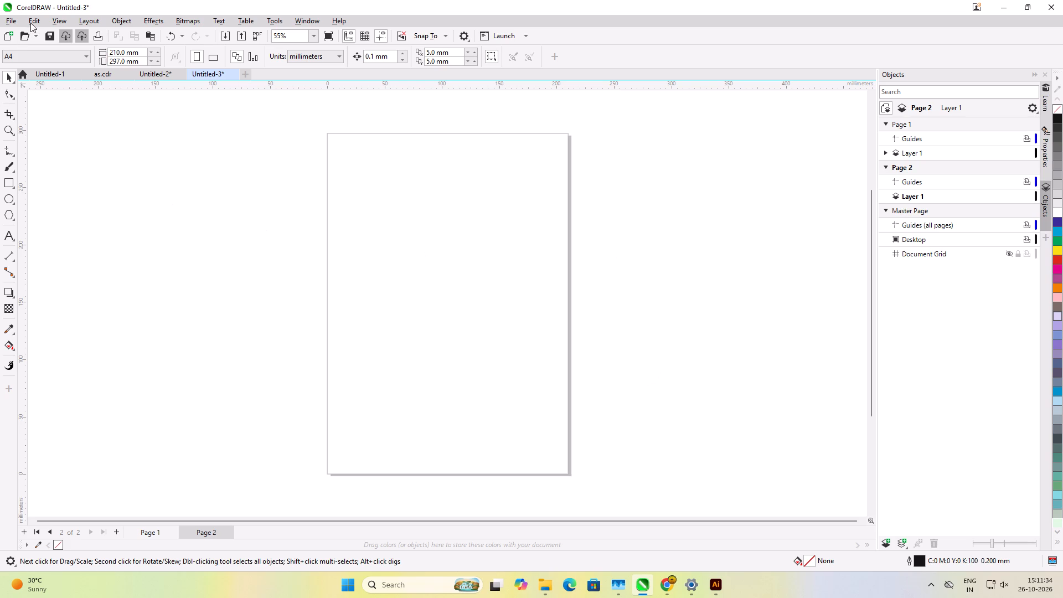
Open the 0117kh - 30x160 PDF from the Documents folder as a separate drawing.
left_click(16, 22)
left_click(30, 58)
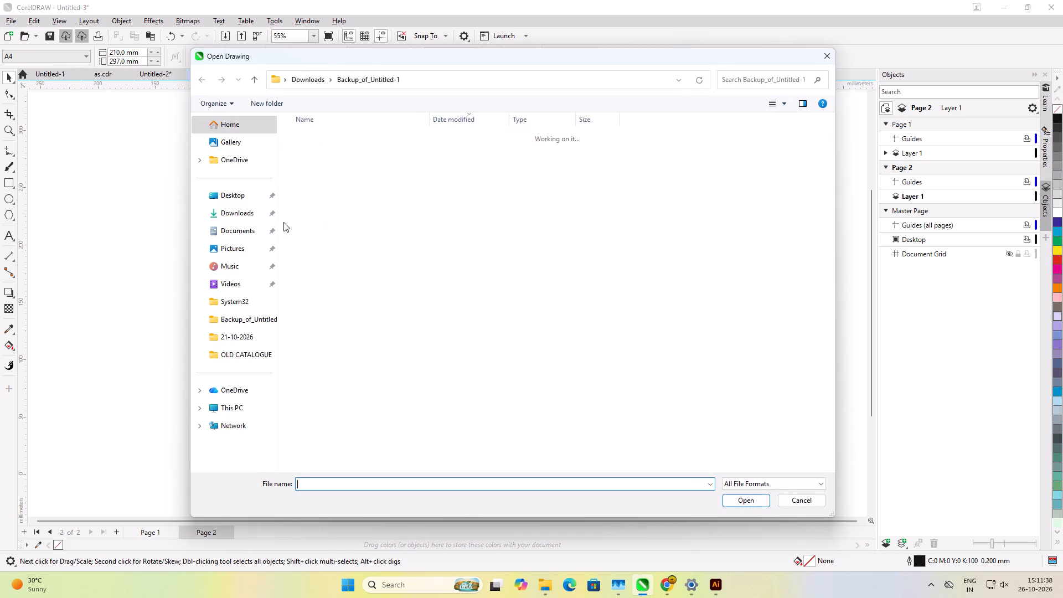
left_click(245, 238)
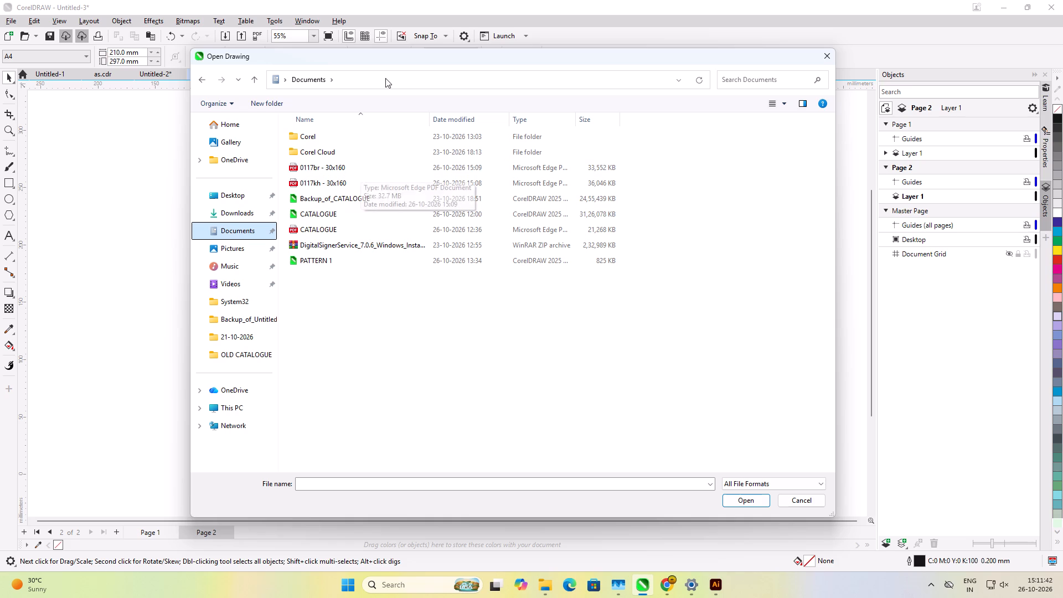
left_click_drag(389, 60, 565, 97)
left_click(176, 77)
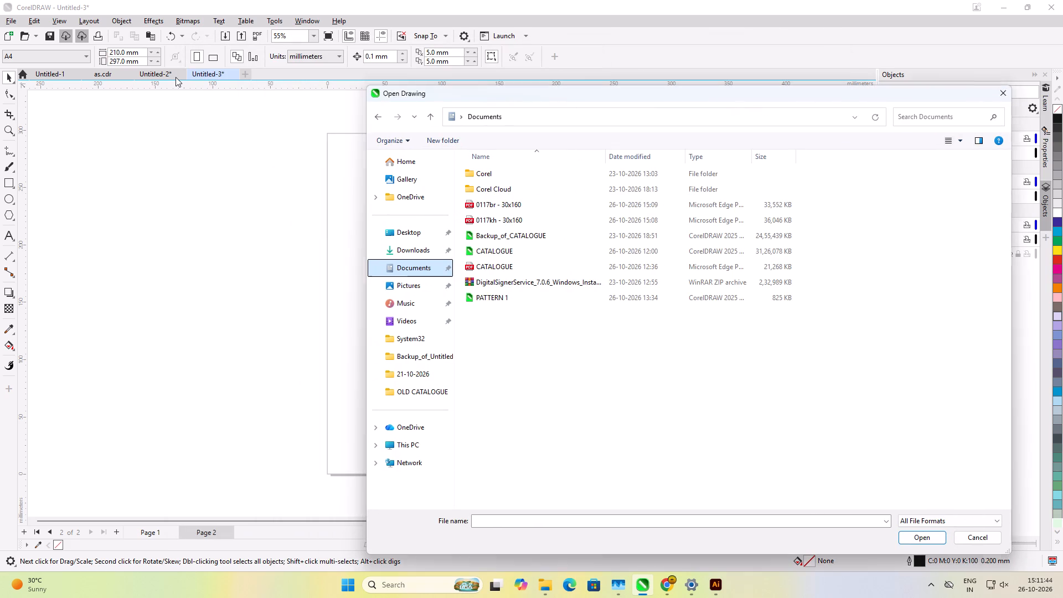
left_click(509, 201)
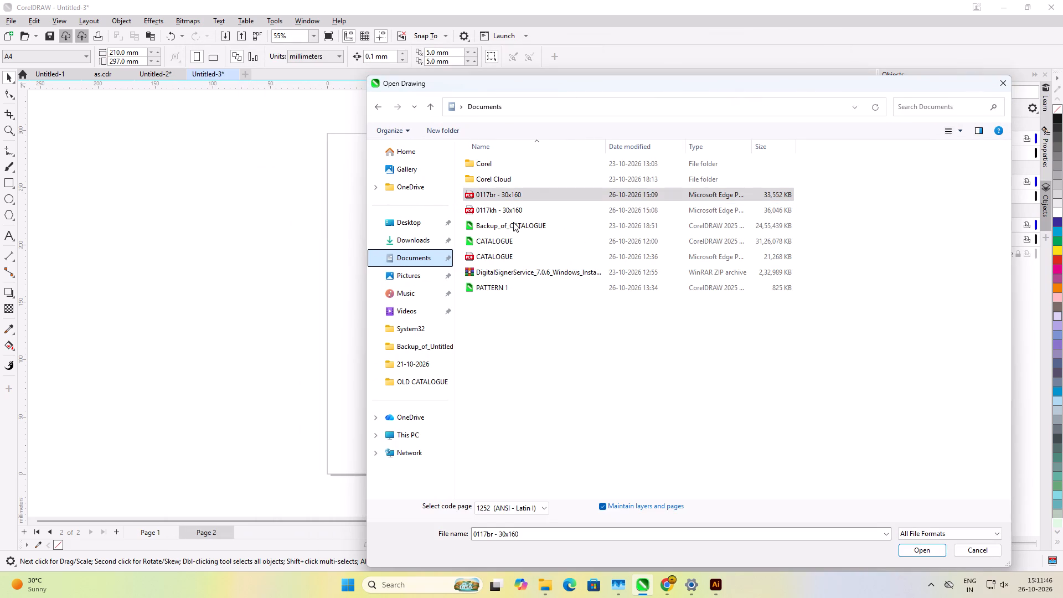
double_click(513, 212)
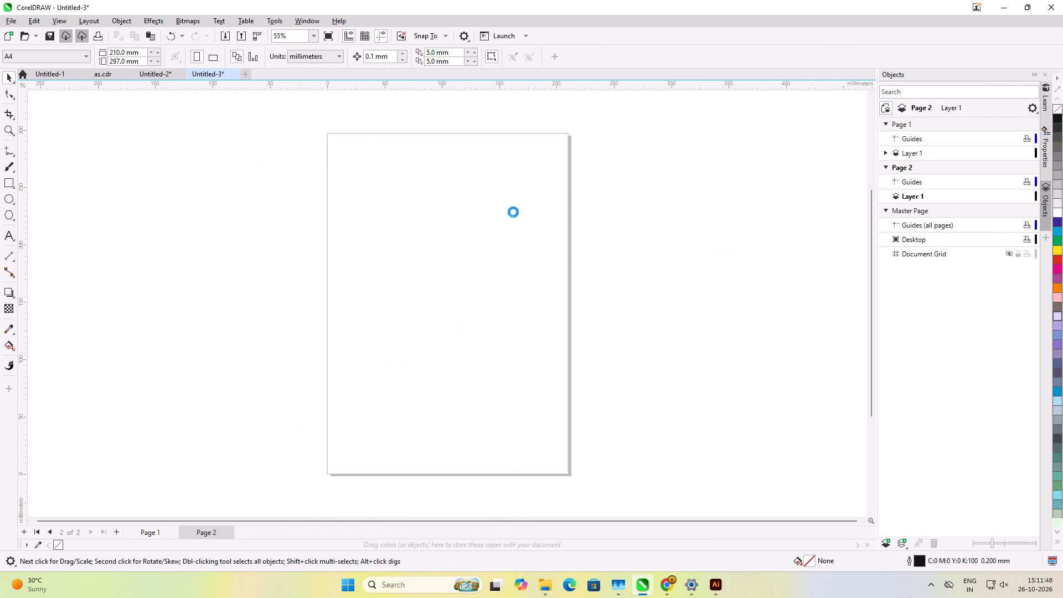
left_click(539, 334)
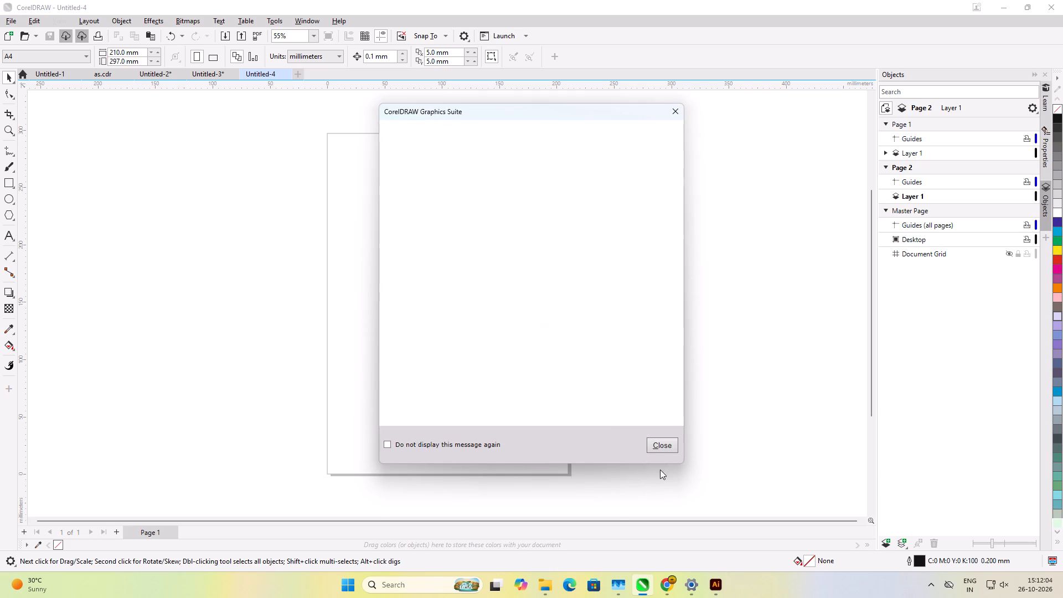
left_click(663, 440)
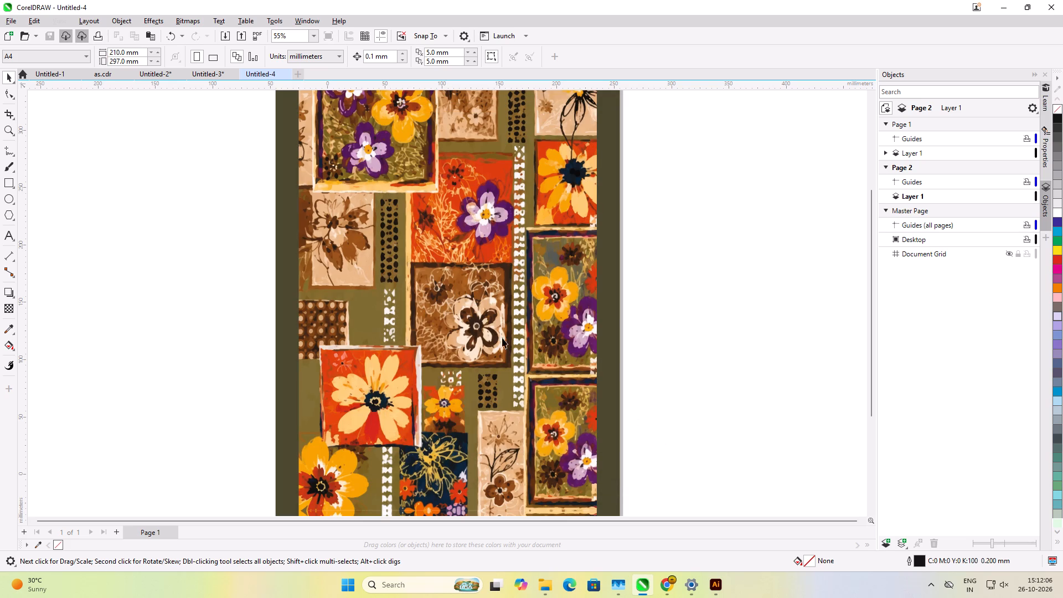
Examine the whole 0117kh - 30x160 artwork in its own drawing.
scroll(482, 332, "down", 5)
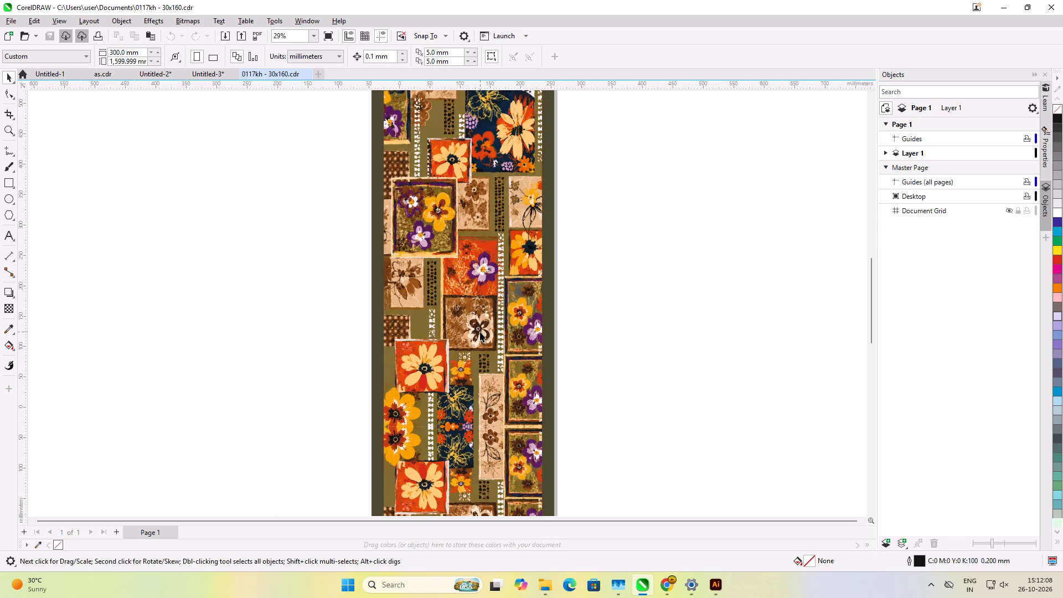
scroll(480, 332, "down", 3)
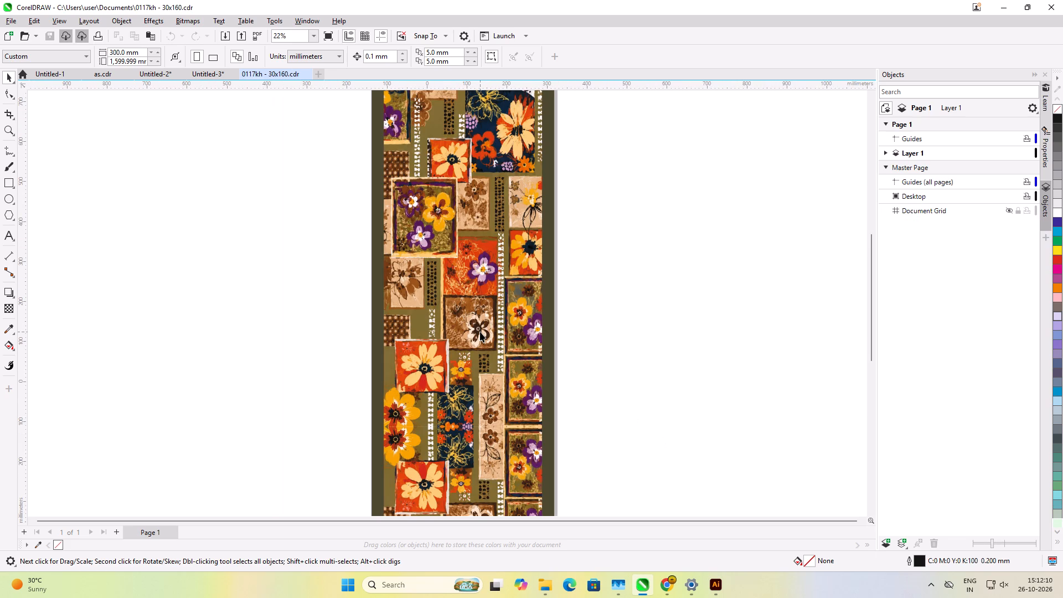
scroll(480, 332, "down", 1)
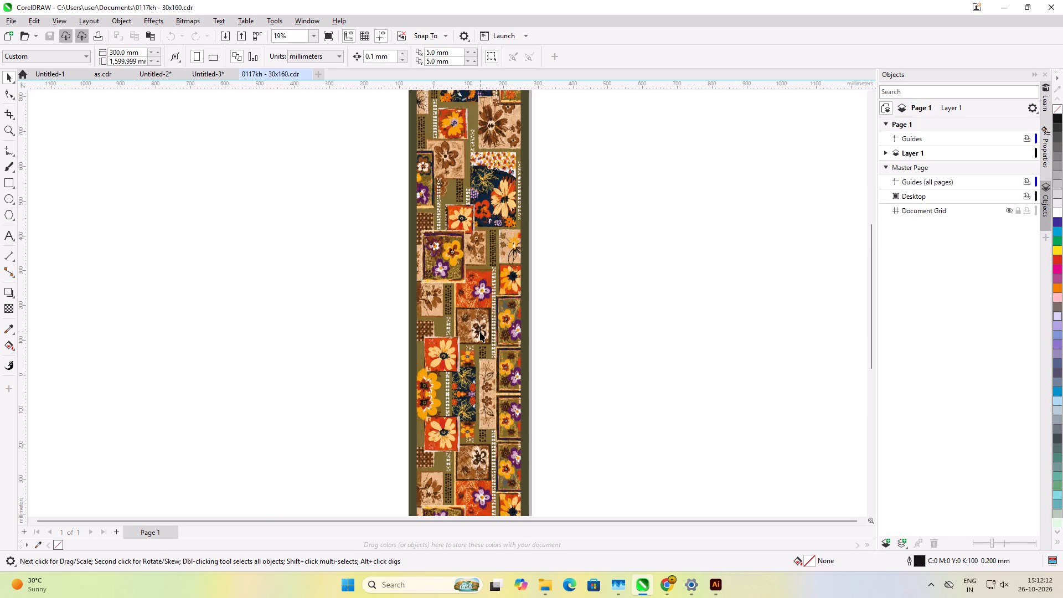
scroll(480, 332, "down", 1)
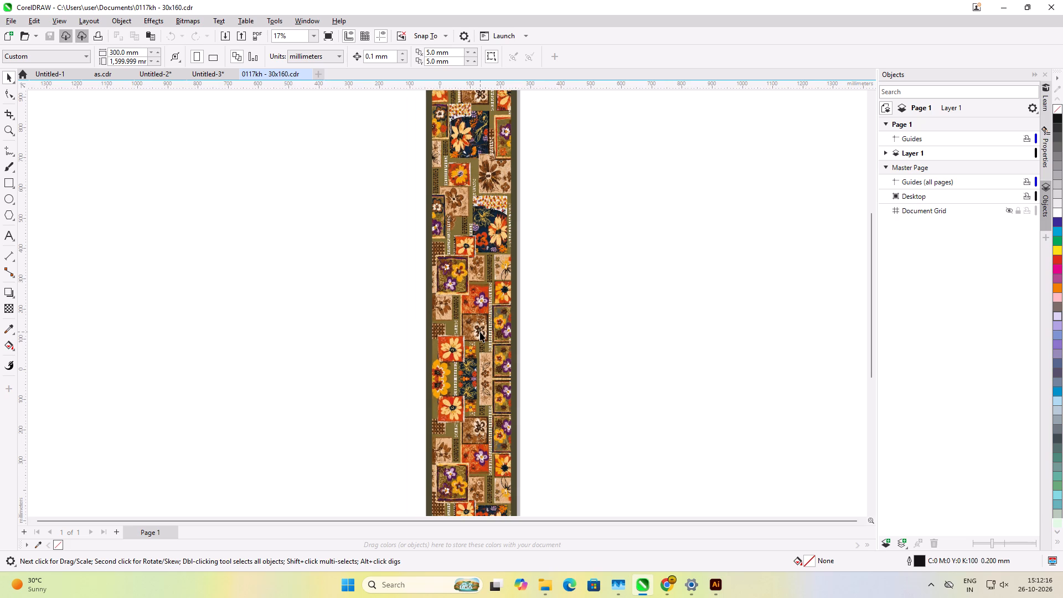
scroll(480, 332, "down", 1)
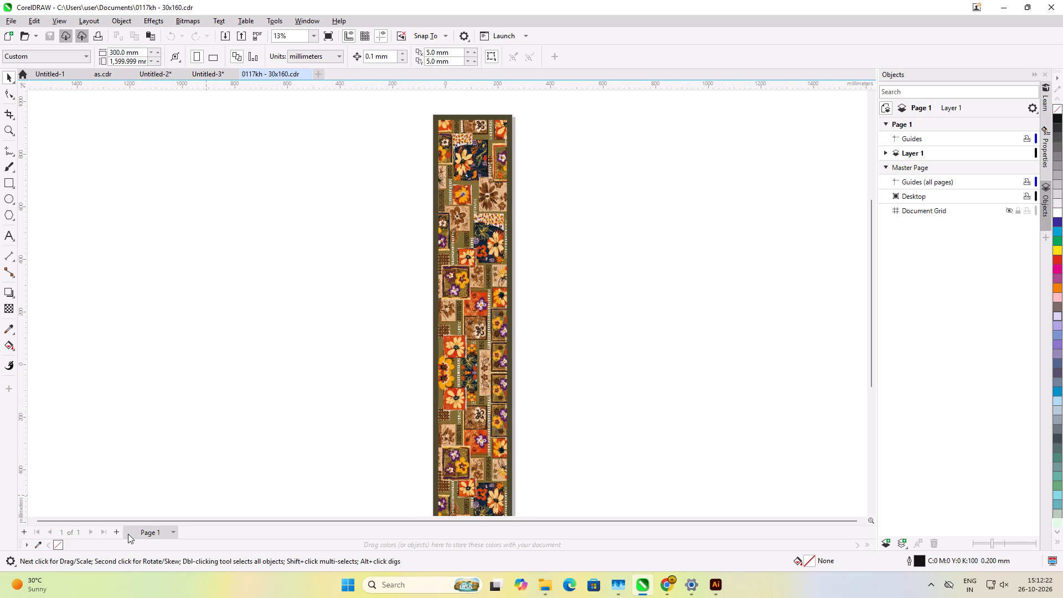
Examine the full-length 0117br artwork on Page 1 of the Untitled-3 drawing.
left_click(197, 75)
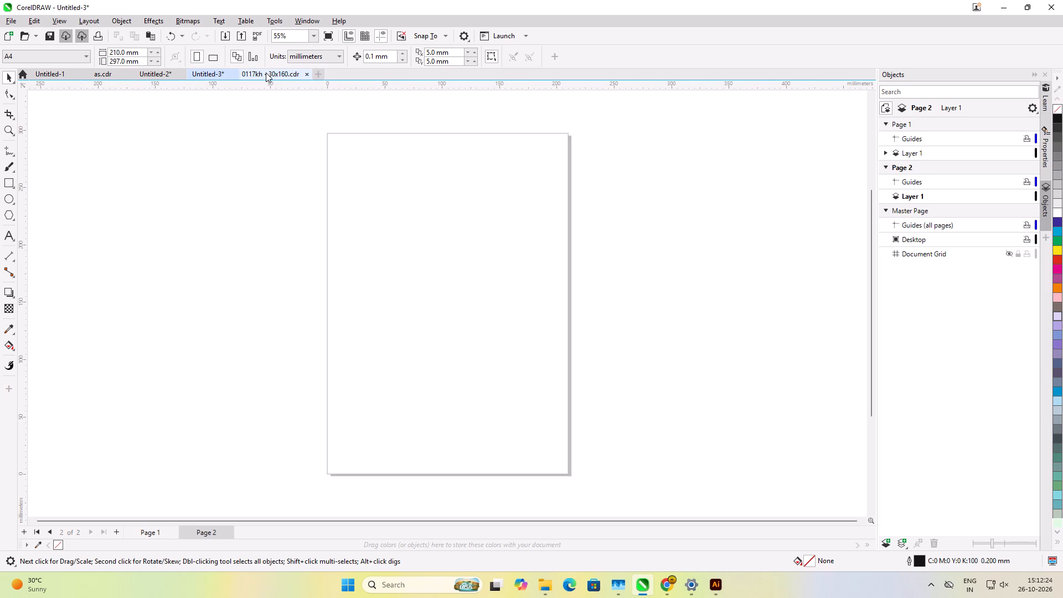
left_click(266, 73)
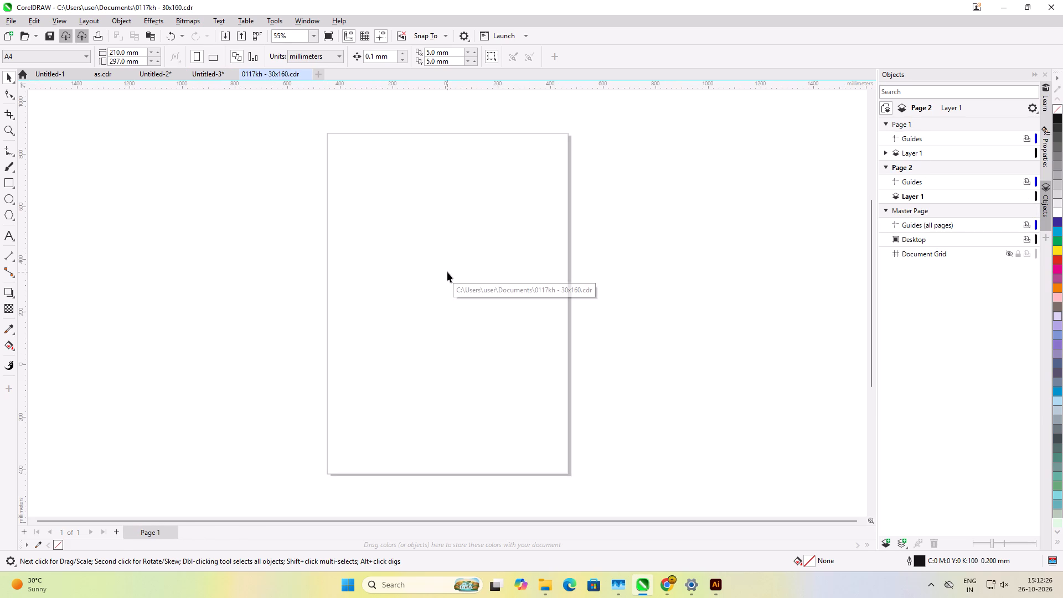
left_click(223, 72)
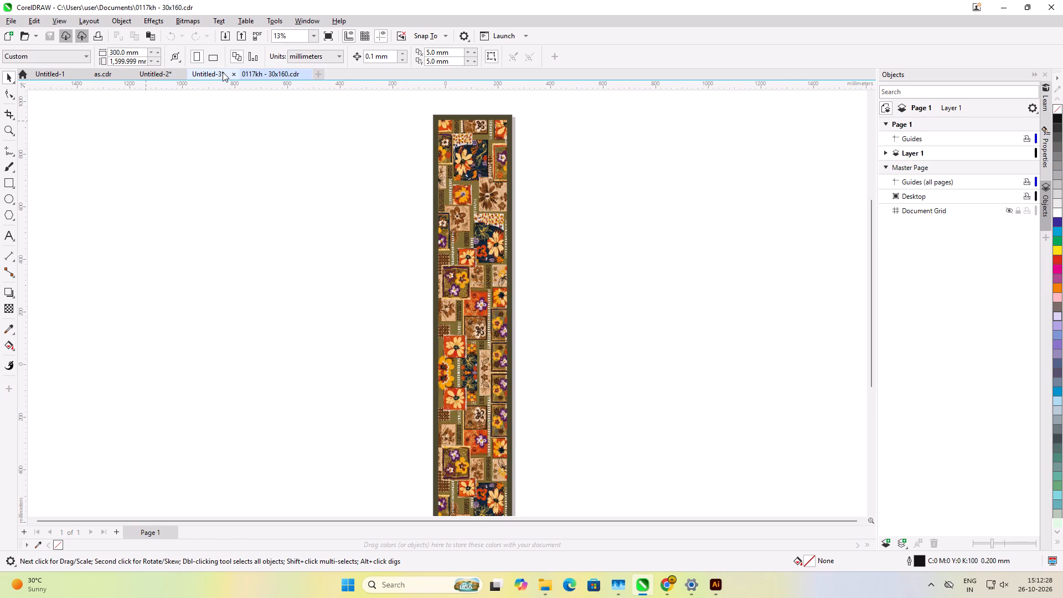
left_click(146, 535)
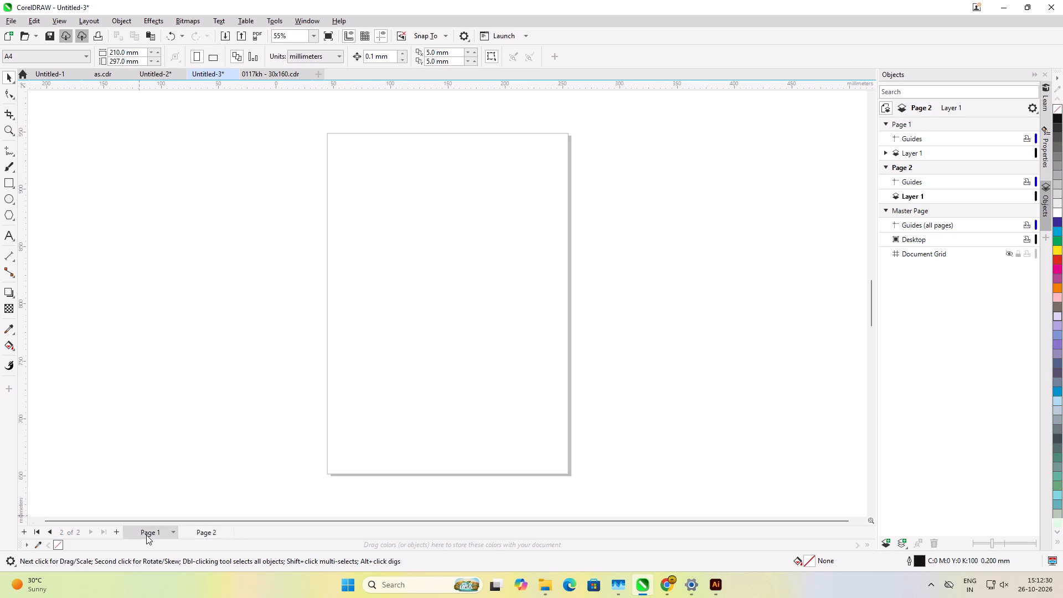
scroll(389, 379, "down", 7)
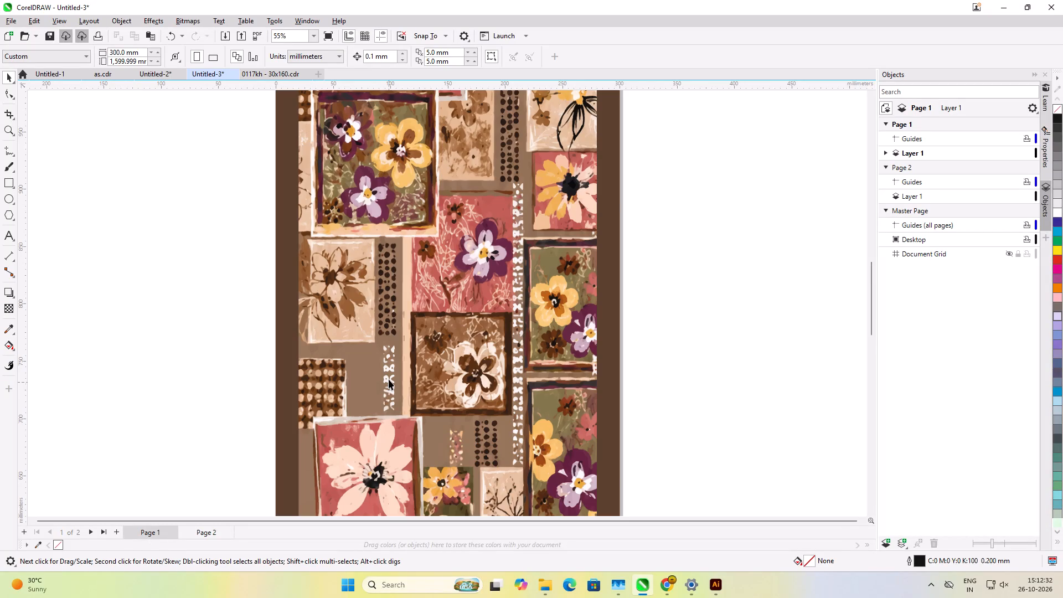
scroll(405, 338, "down", 2)
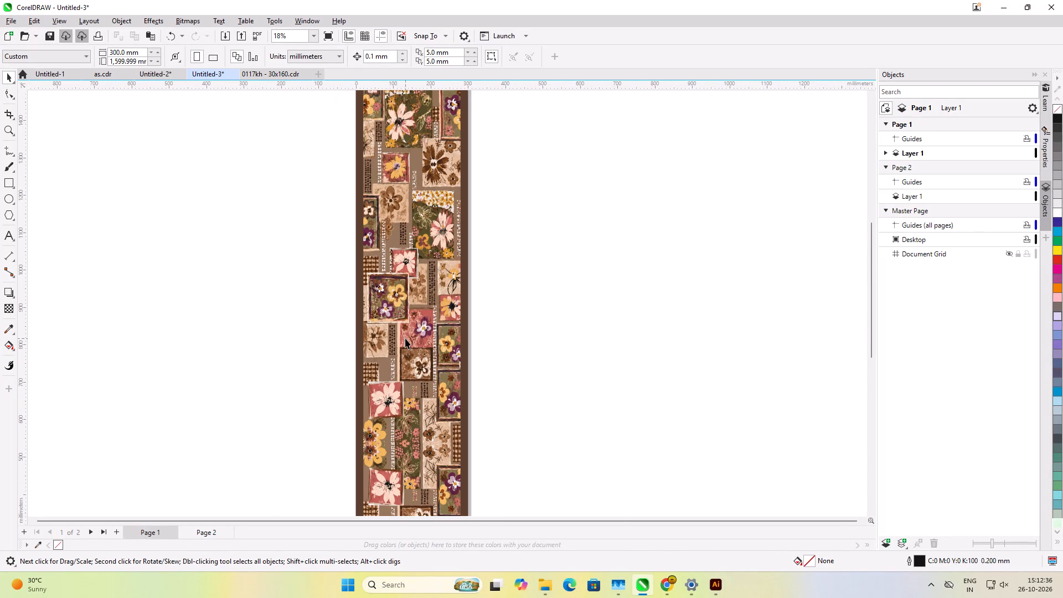
scroll(405, 338, "down", 1)
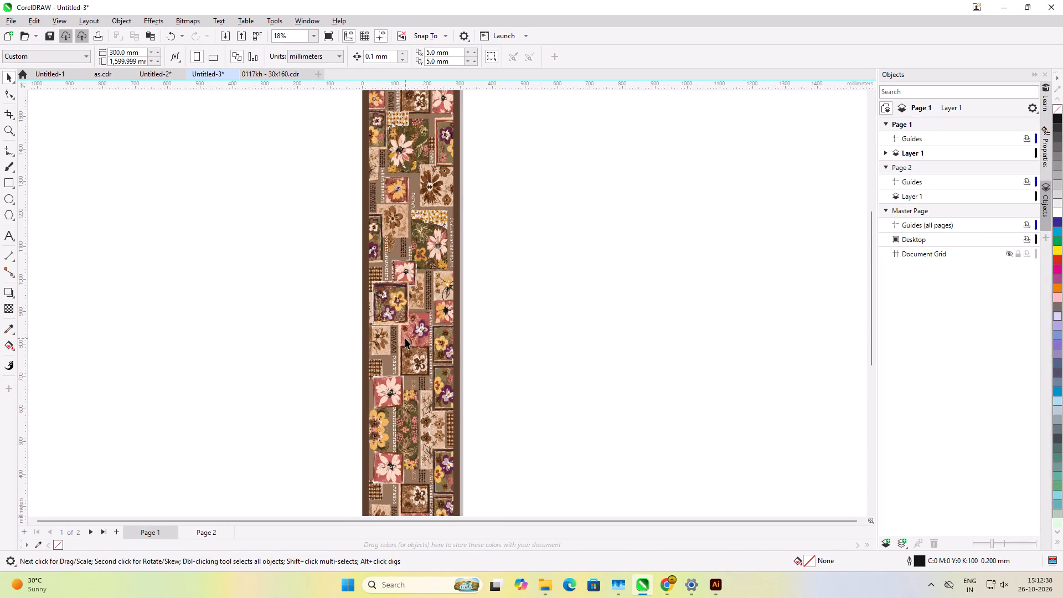
scroll(405, 338, "down", 3)
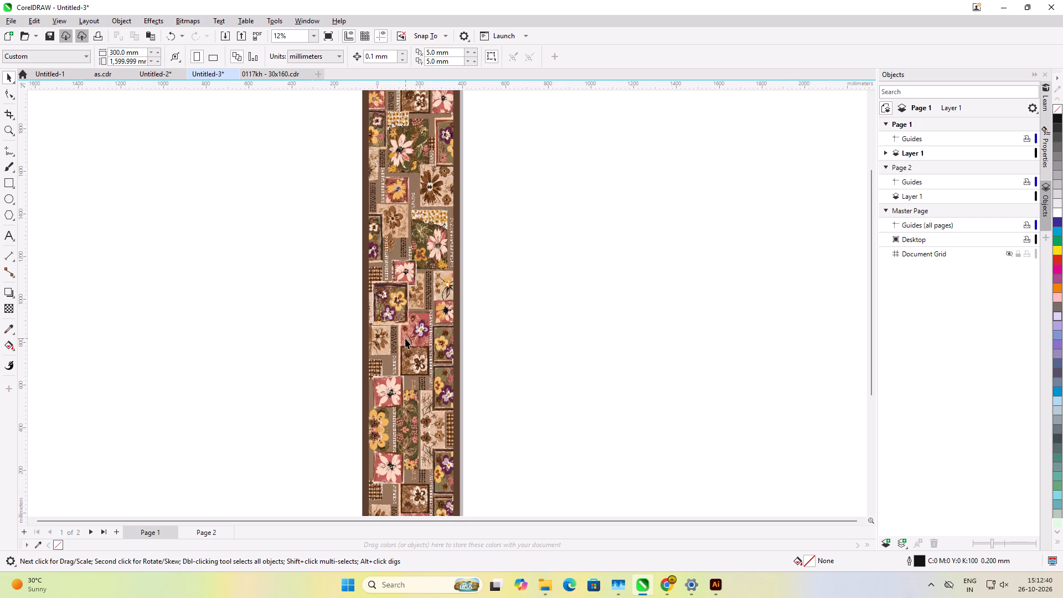
left_click(566, 313)
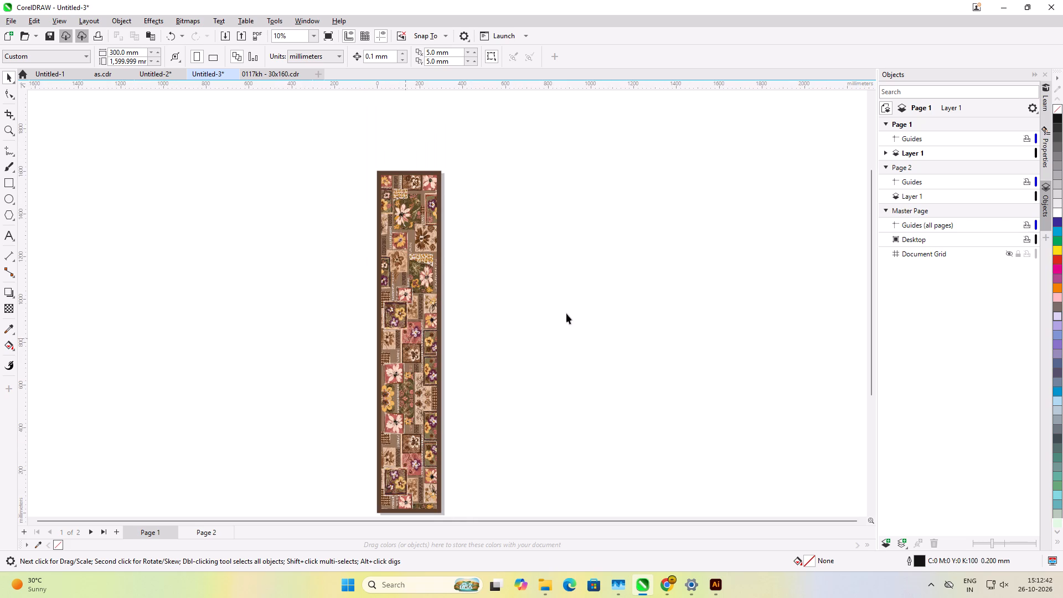
Cut the entire artwork from the 0117kh - 30x160 drawing.
left_click(271, 75)
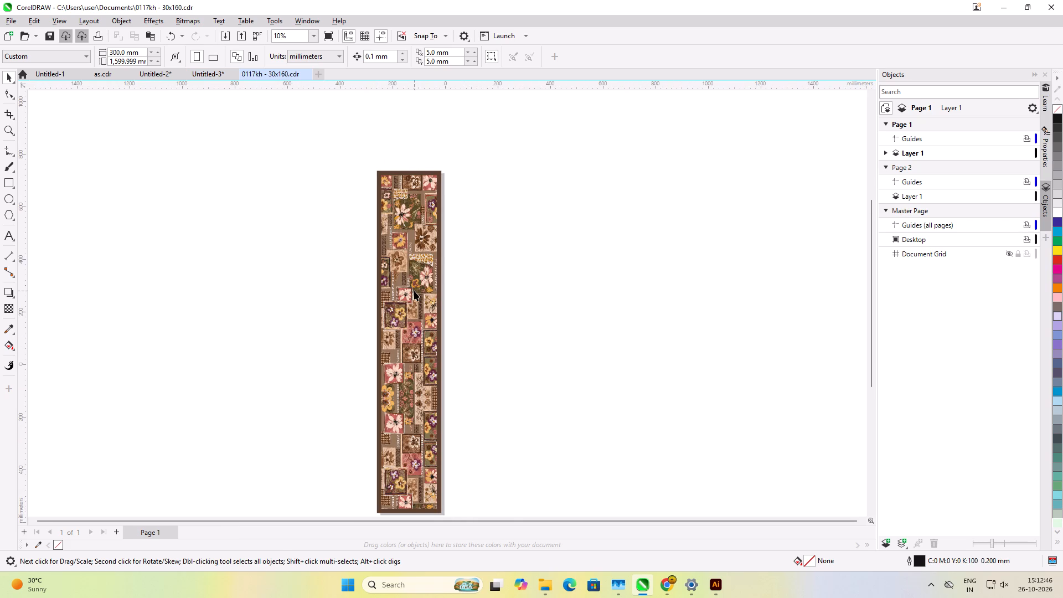
key("ctrl+a")
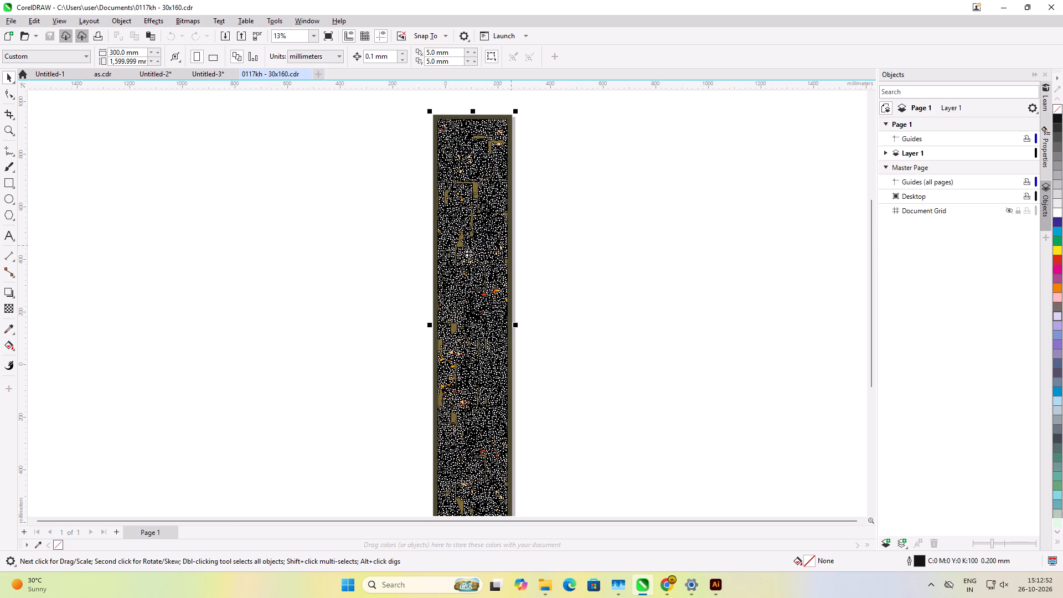
key("ctrl+x")
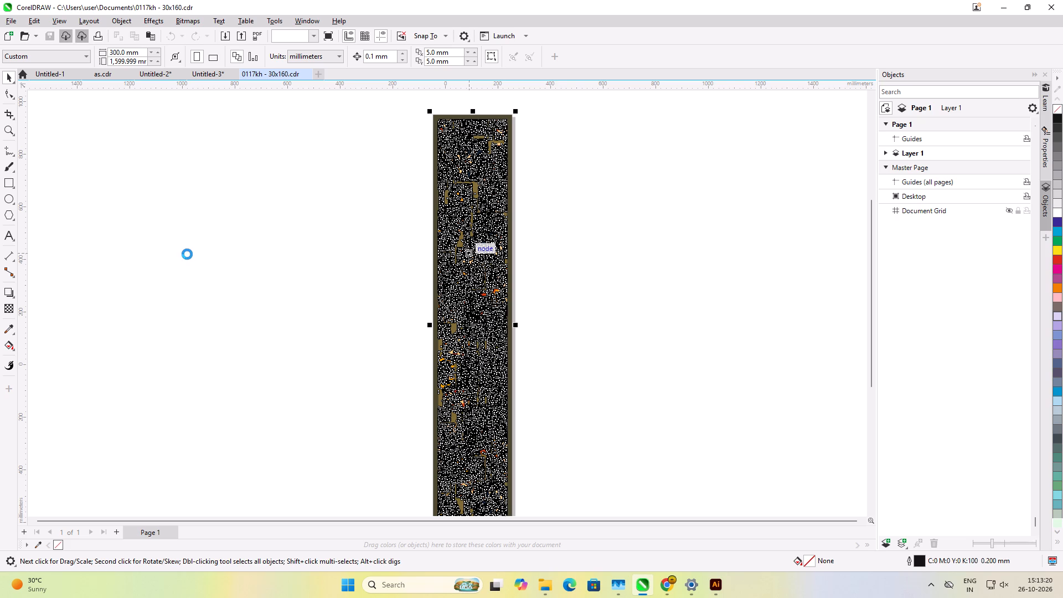
scroll(187, 254, "down", 1)
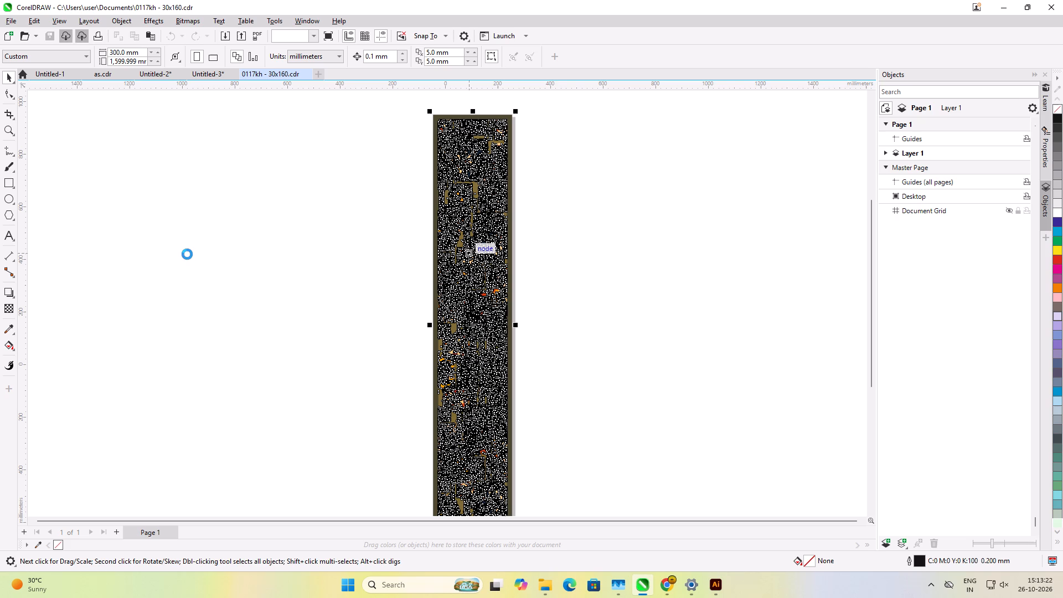